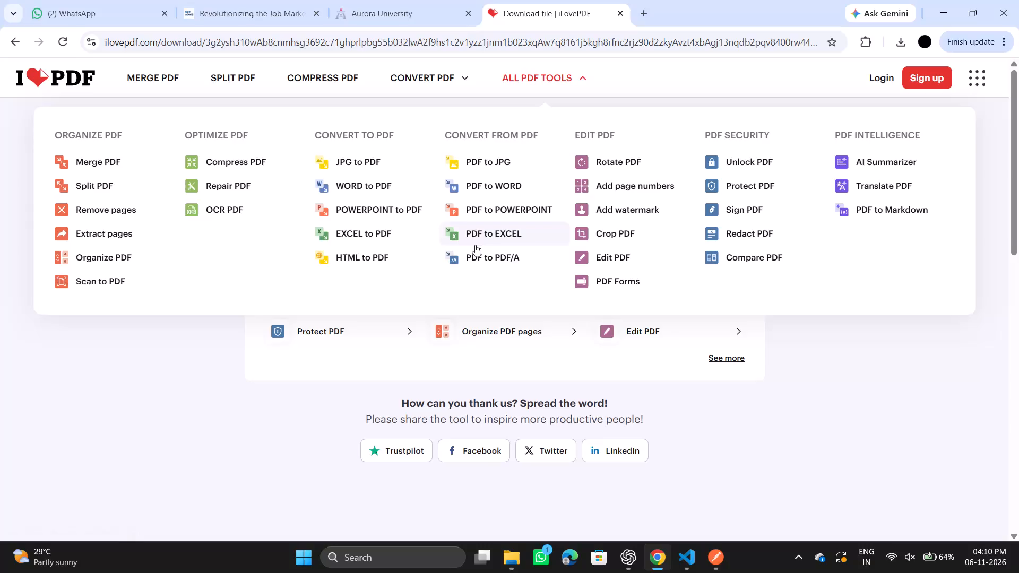
Close both Visual Studio Code windows and the Postman window.
{"action": "left_click", "coordinate": [138, 366]}
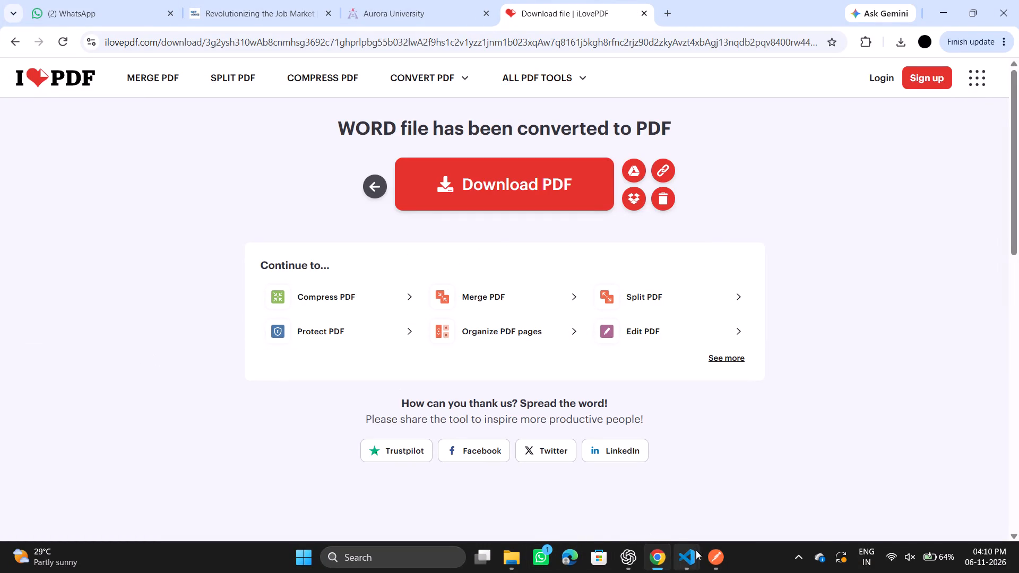
{"action": "left_click", "coordinate": [801, 440]}
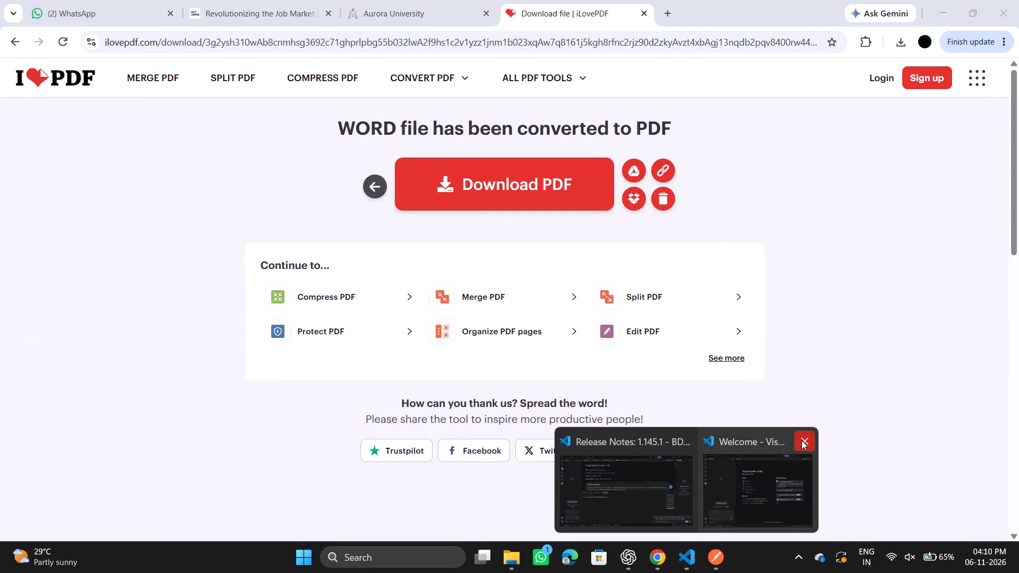
{"action": "left_click", "coordinate": [744, 441]}
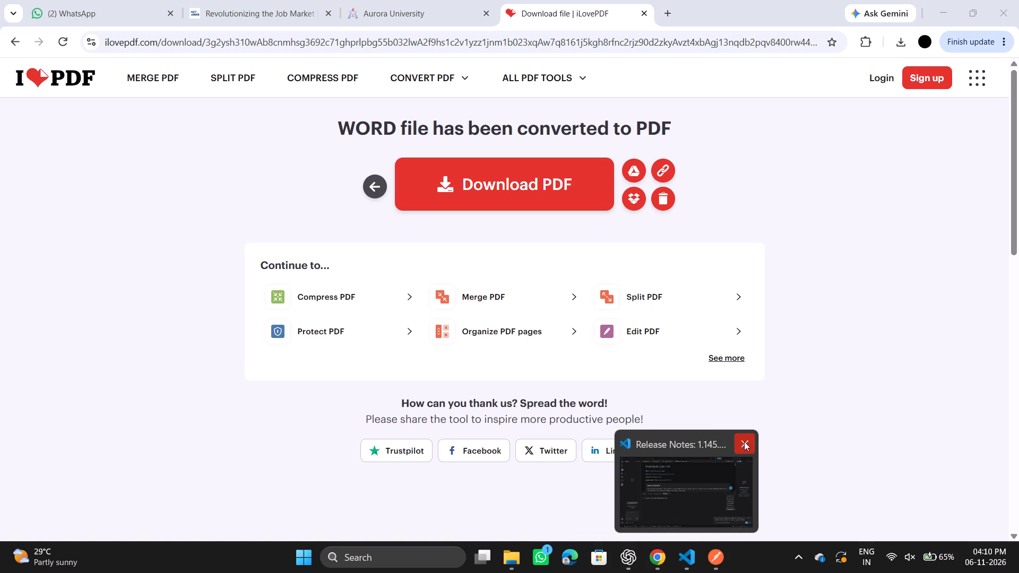
{"action": "left_click", "coordinate": [744, 441]}
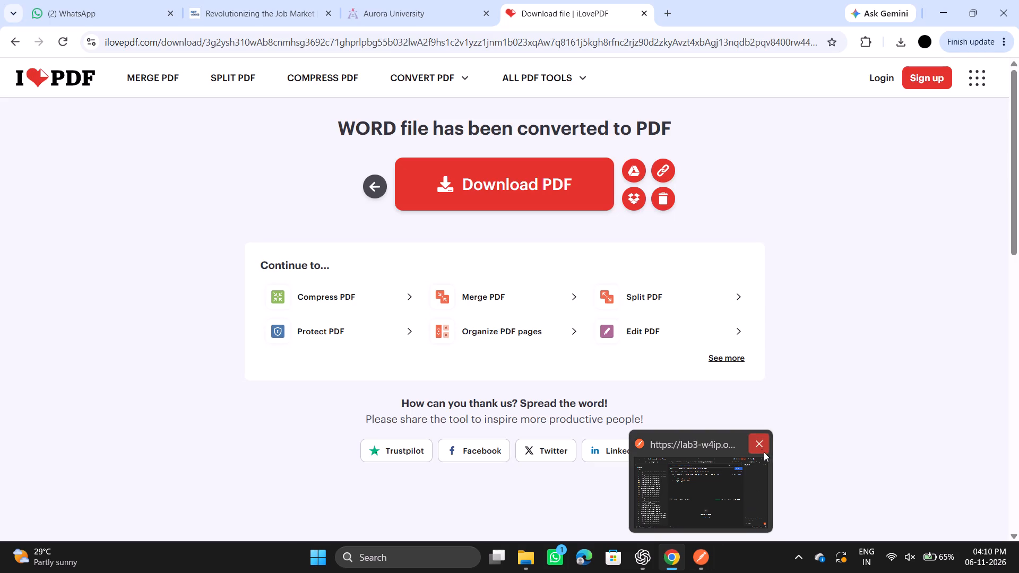
{"action": "left_click", "coordinate": [762, 449]}
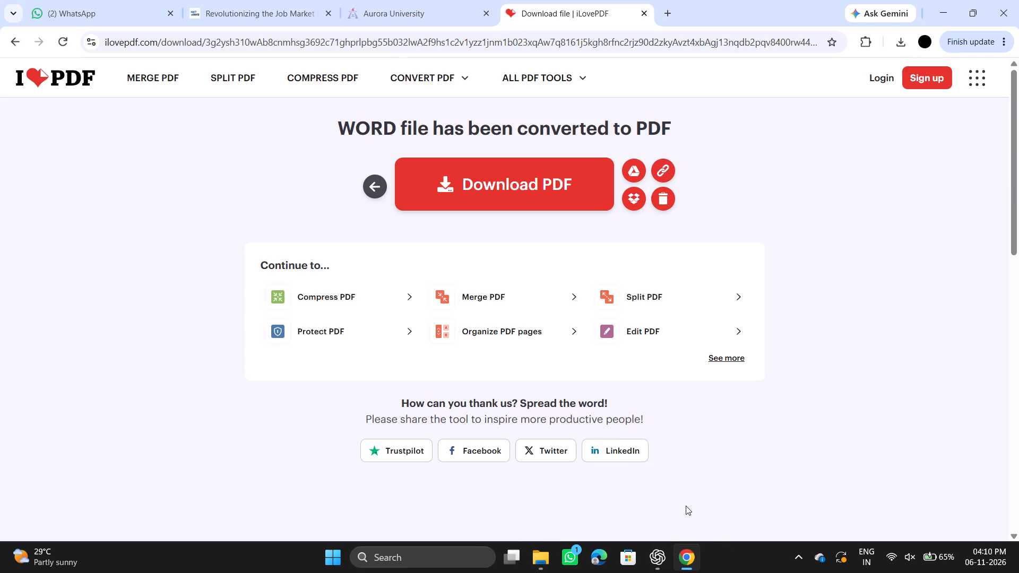
{"action": "left_click", "coordinate": [714, 450]}
Review the Backend Development Fundamentals assessments and their statuses on the Aurora University site.
{"action": "left_click", "coordinate": [416, 16]}
{"action": "scroll", "coordinate": [469, 255], "scroll_direction": "up", "scroll_amount": 2}
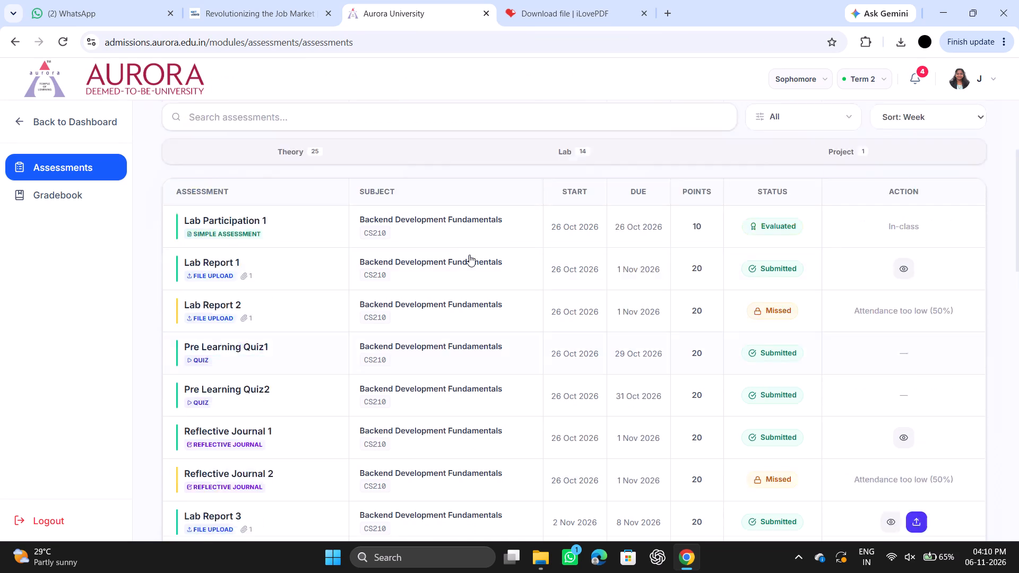
{"action": "scroll", "coordinate": [469, 255], "scroll_direction": "up", "scroll_amount": 1}
{"action": "scroll", "coordinate": [469, 255], "scroll_direction": "down", "scroll_amount": 3}
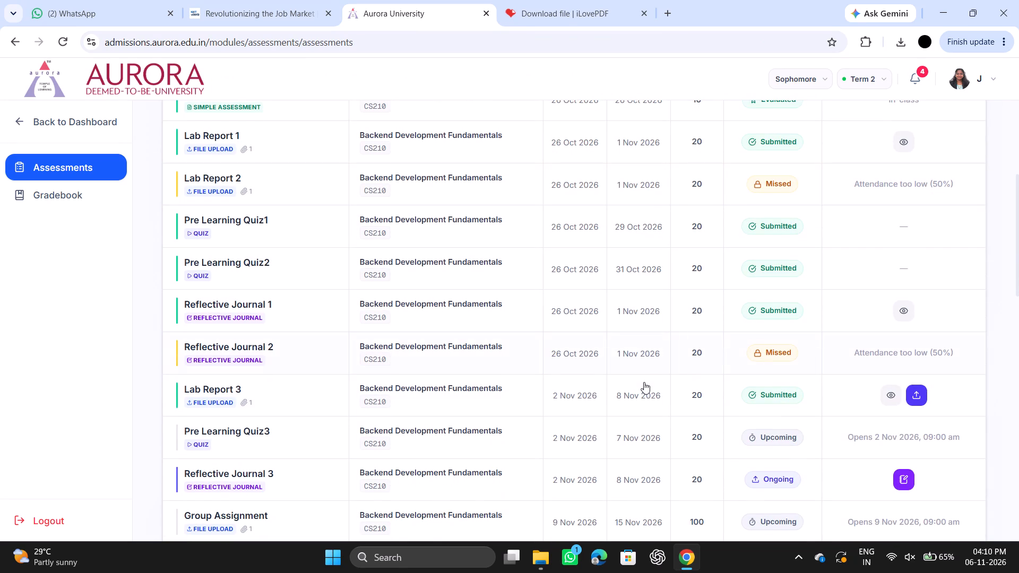
{"action": "scroll", "coordinate": [542, 420], "scroll_direction": "down", "scroll_amount": 1}
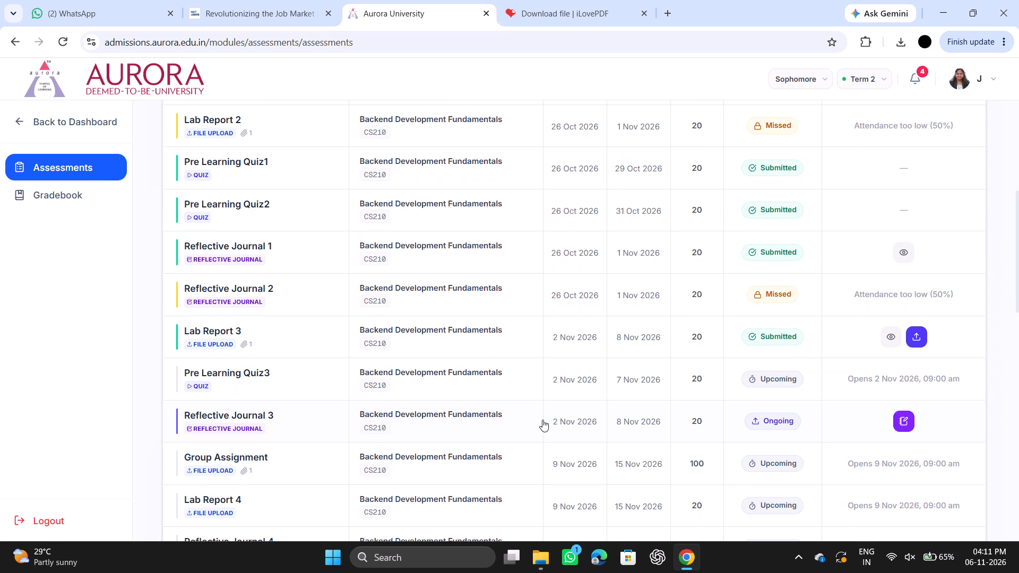
{"action": "scroll", "coordinate": [542, 420], "scroll_direction": "up", "scroll_amount": 4}
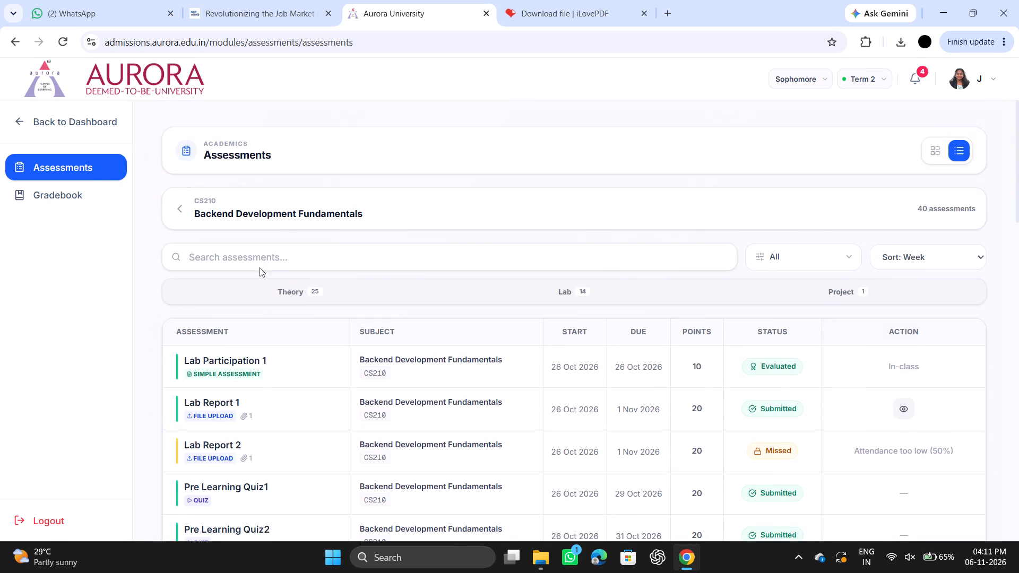
Open the Advanced Data Structures assessments and view the details of Lab Report 3.
{"action": "left_click", "coordinate": [177, 207]}
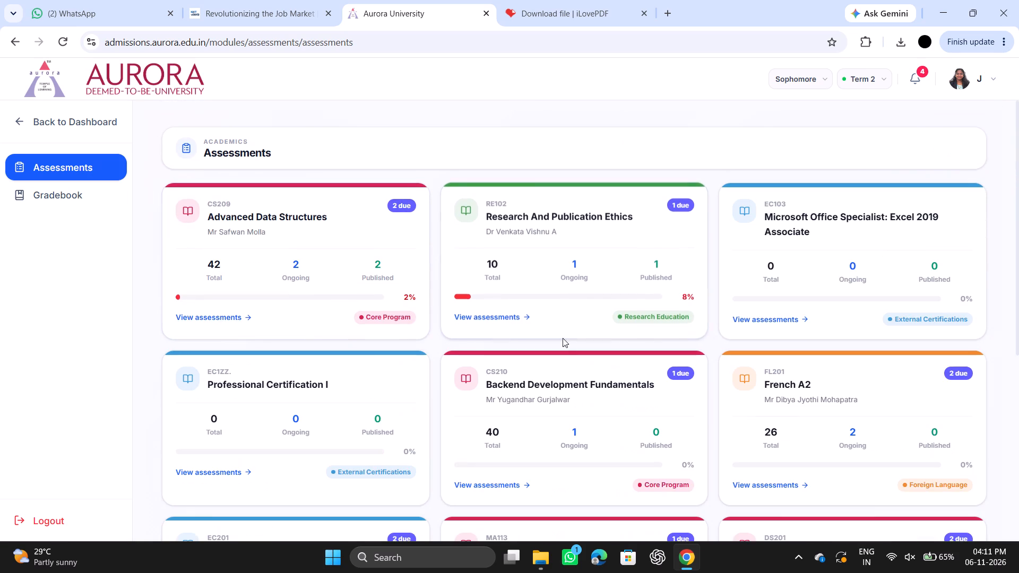
{"action": "left_click", "coordinate": [232, 318]}
{"action": "scroll", "coordinate": [753, 375], "scroll_direction": "down", "scroll_amount": 1}
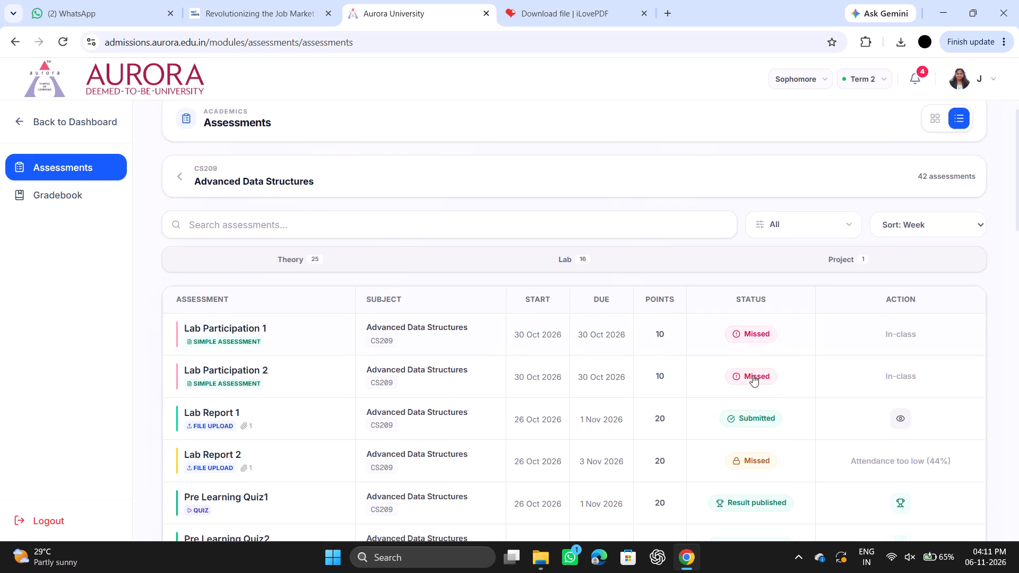
{"action": "scroll", "coordinate": [753, 375], "scroll_direction": "down", "scroll_amount": 4}
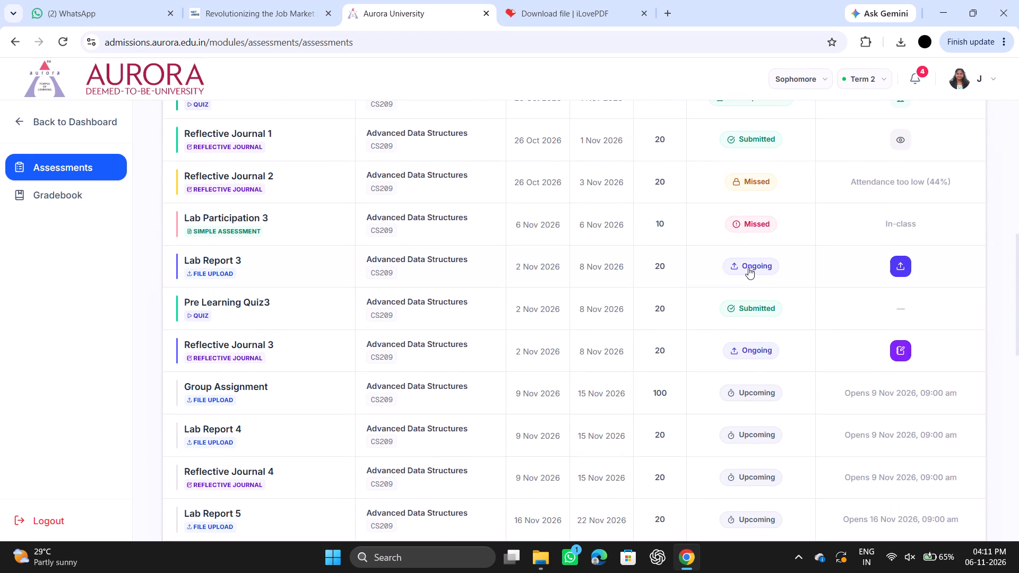
{"action": "left_click", "coordinate": [748, 267]}
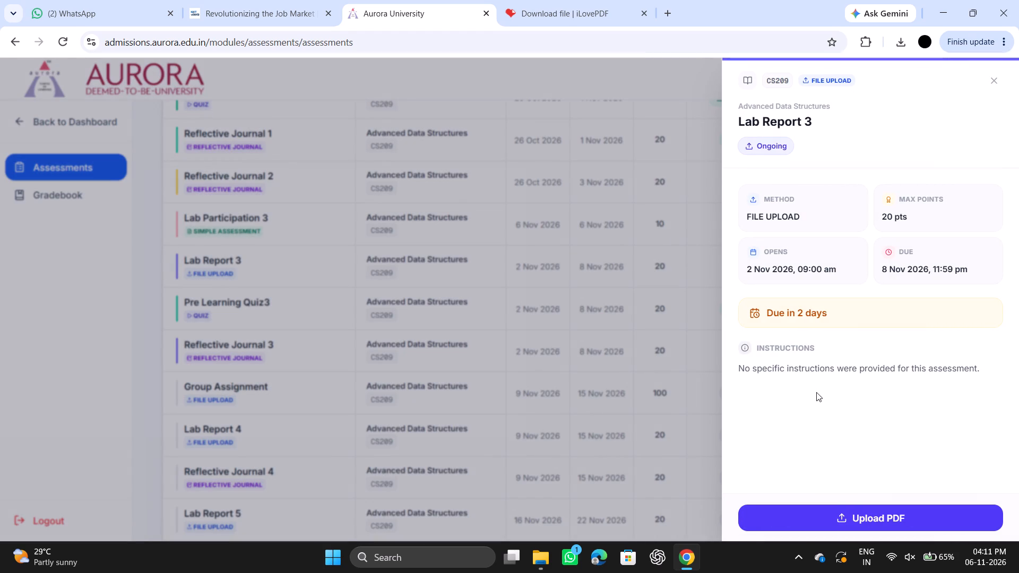
{"action": "left_click", "coordinate": [994, 77]}
{"action": "scroll", "coordinate": [517, 234], "scroll_direction": "up", "scroll_amount": 5}
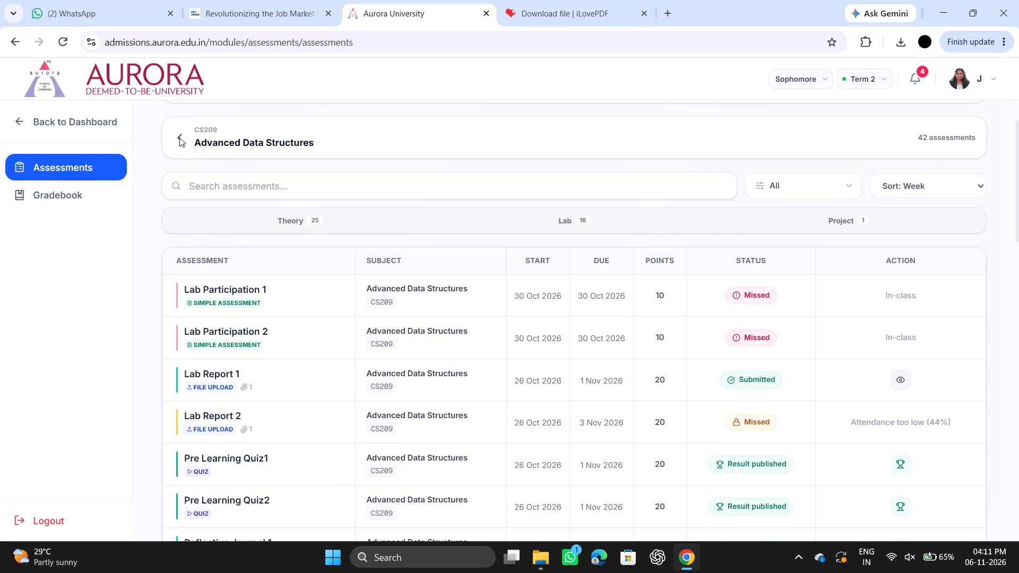
Go back to the subject overview and review the Foundations of Data Science assessments.
{"action": "left_click", "coordinate": [179, 137]}
{"action": "scroll", "coordinate": [578, 319], "scroll_direction": "down", "scroll_amount": 1}
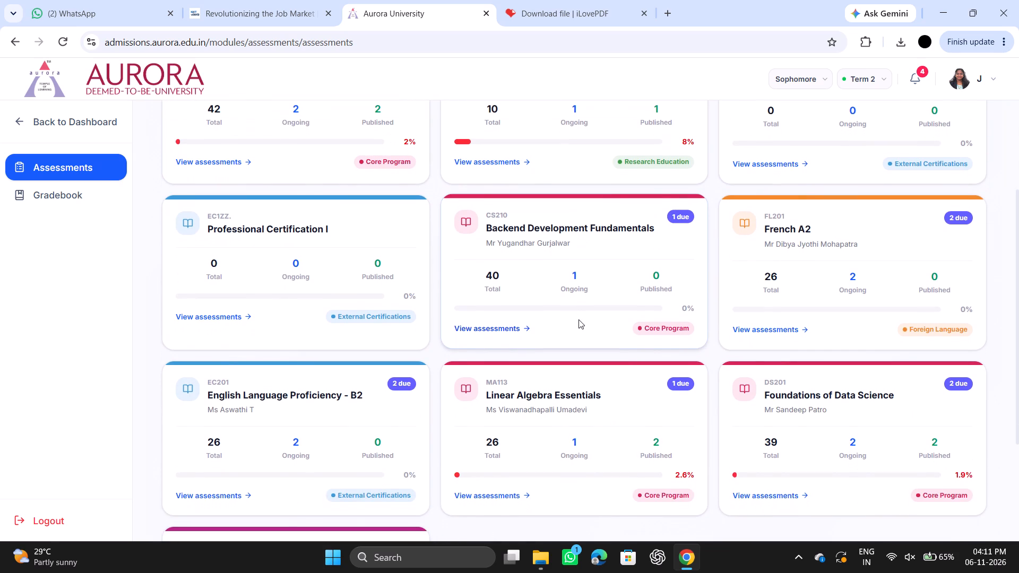
{"action": "left_click", "coordinate": [762, 493]}
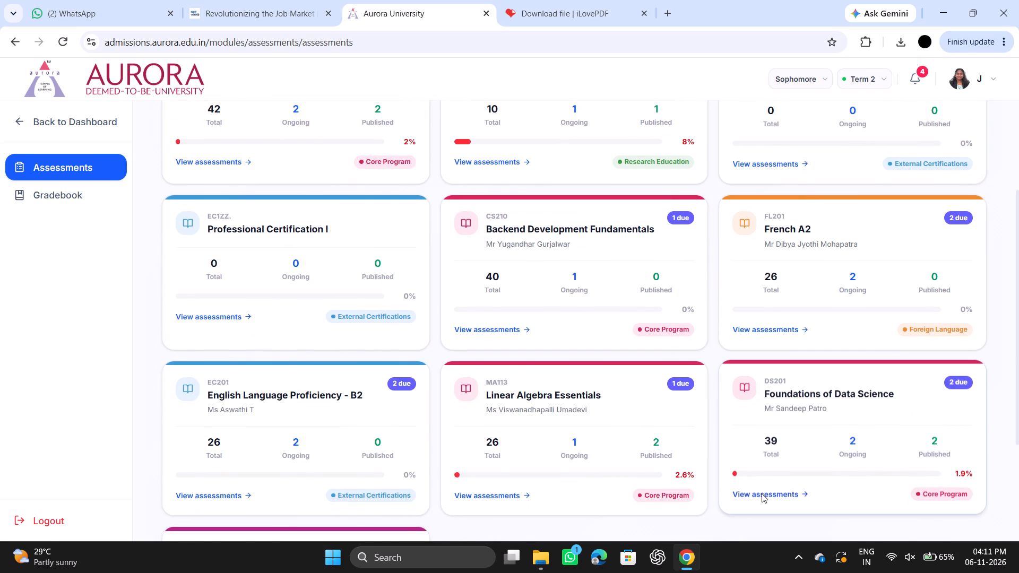
{"action": "scroll", "coordinate": [704, 406], "scroll_direction": "down", "scroll_amount": 1}
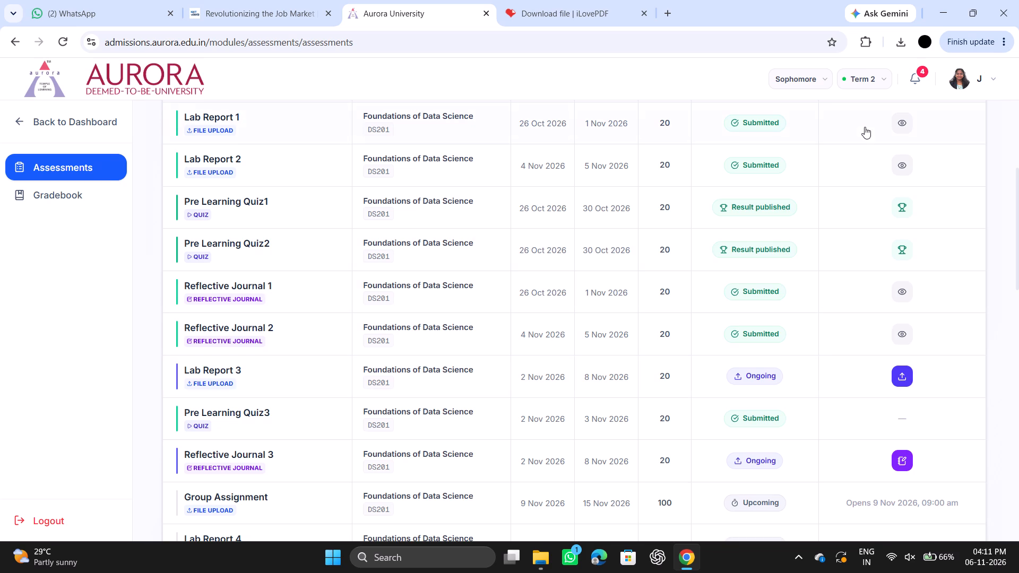
Open the Assignment_format Word document from the Downloads folder.
{"action": "left_click", "coordinate": [547, 558]}
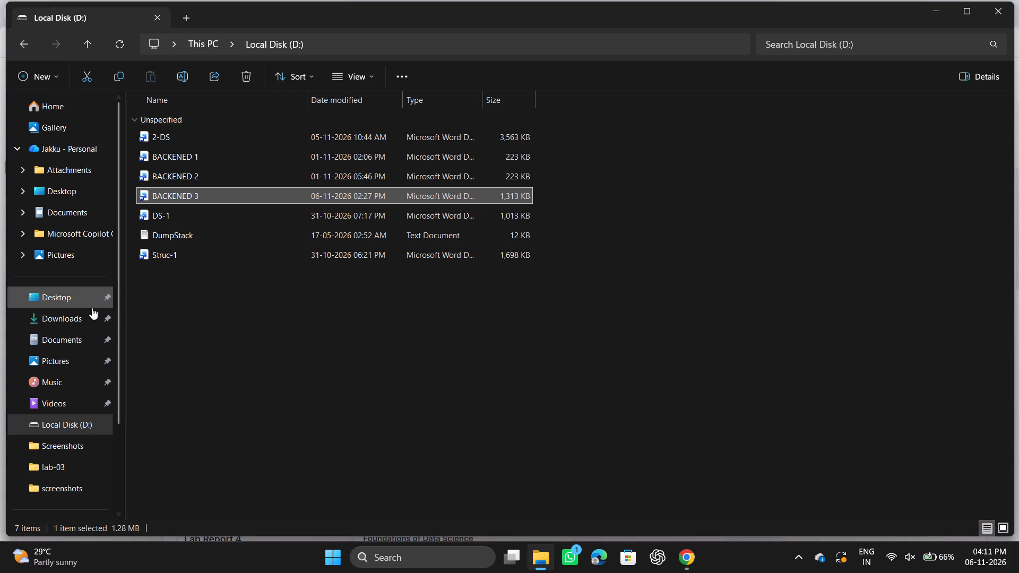
{"action": "left_click", "coordinate": [83, 310]}
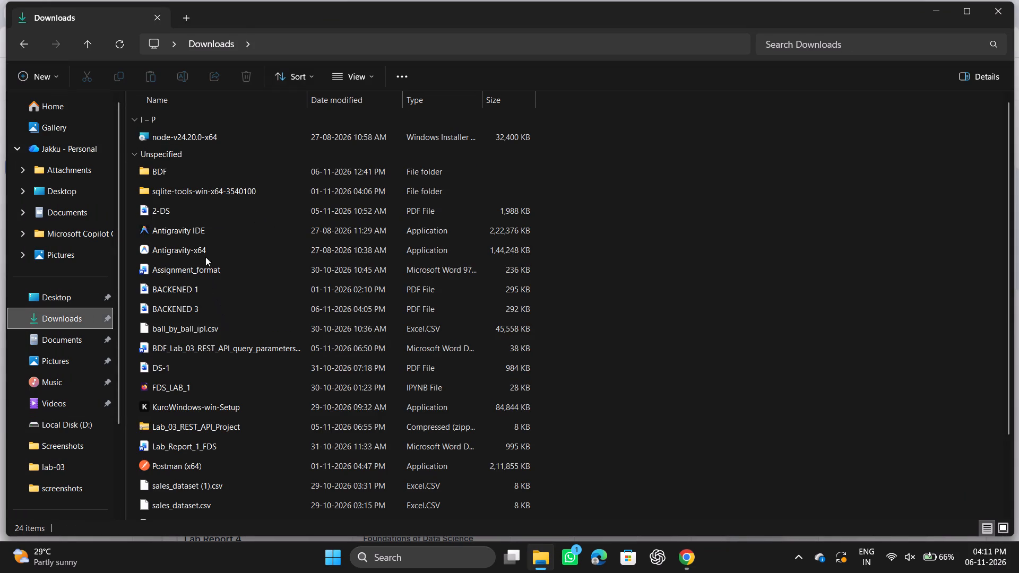
{"action": "double_click", "coordinate": [200, 273]}
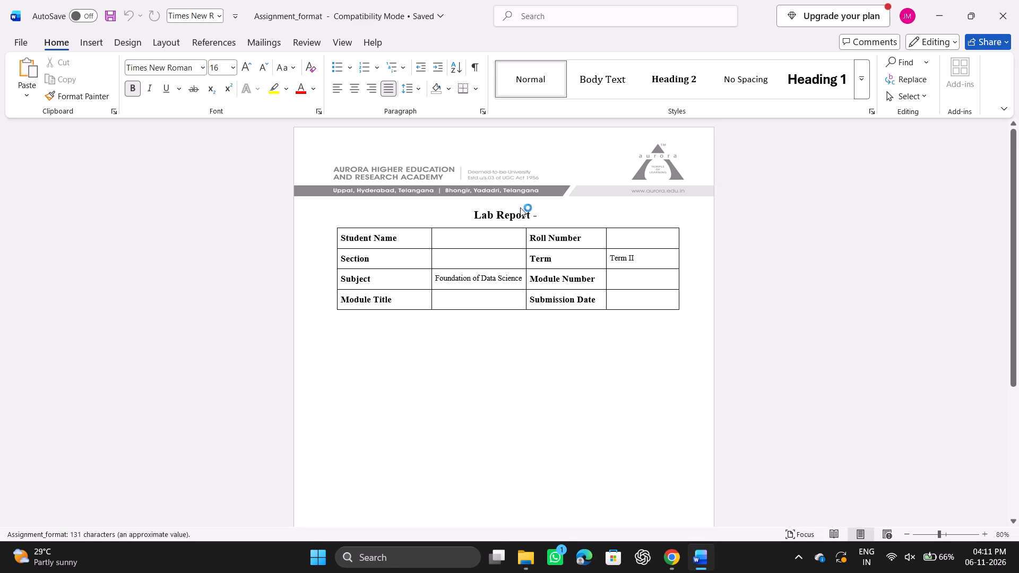
Complete the document title as "Lab Report - 3".
{"action": "left_click", "coordinate": [552, 218]}
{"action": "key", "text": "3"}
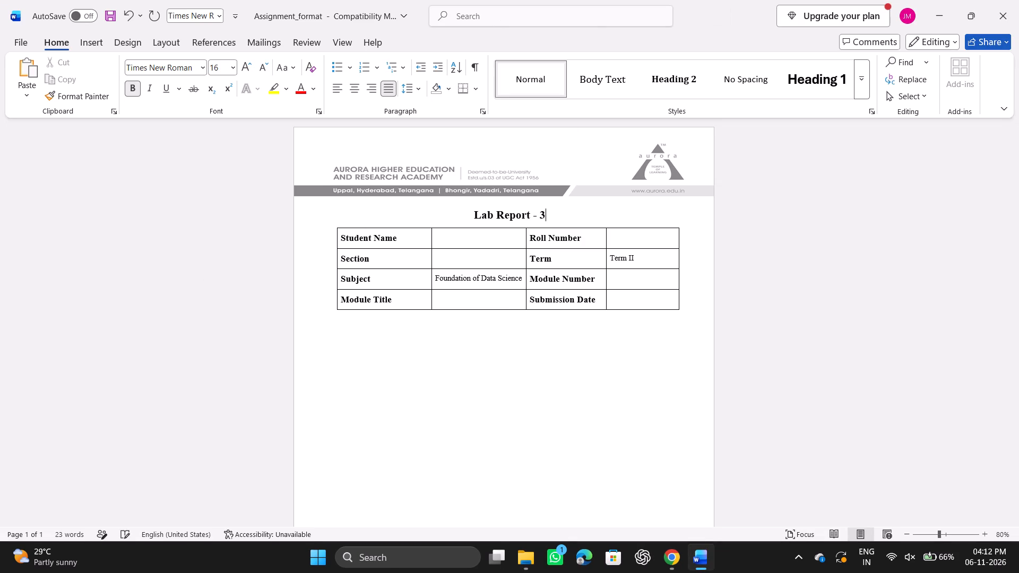
Fill in the header table with the student name, section AI-ML 2B and the roll number.
{"action": "left_click", "coordinate": [464, 239]}
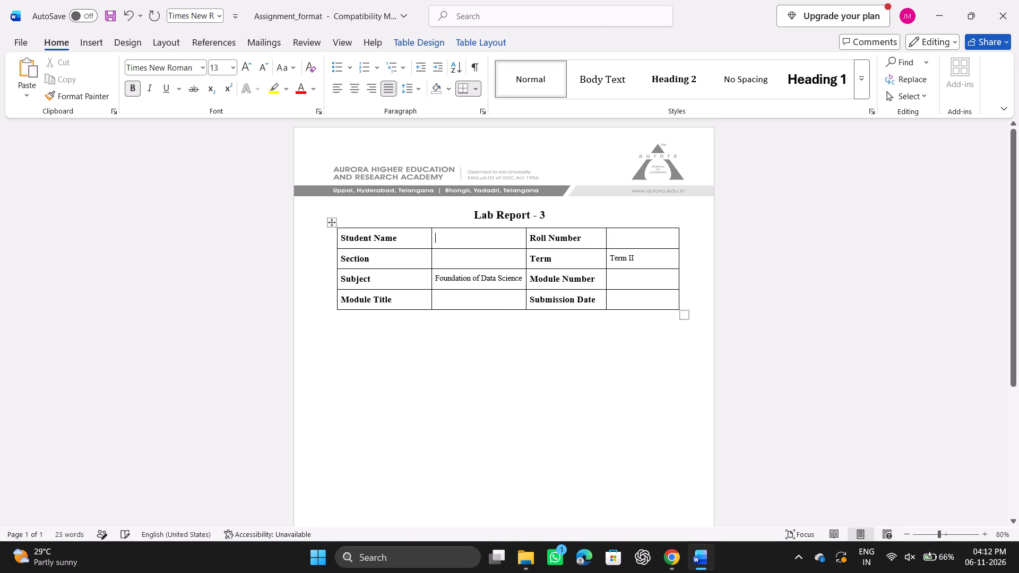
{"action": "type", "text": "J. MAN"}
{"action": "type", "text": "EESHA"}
{"action": "left_click", "coordinate": [462, 259]}
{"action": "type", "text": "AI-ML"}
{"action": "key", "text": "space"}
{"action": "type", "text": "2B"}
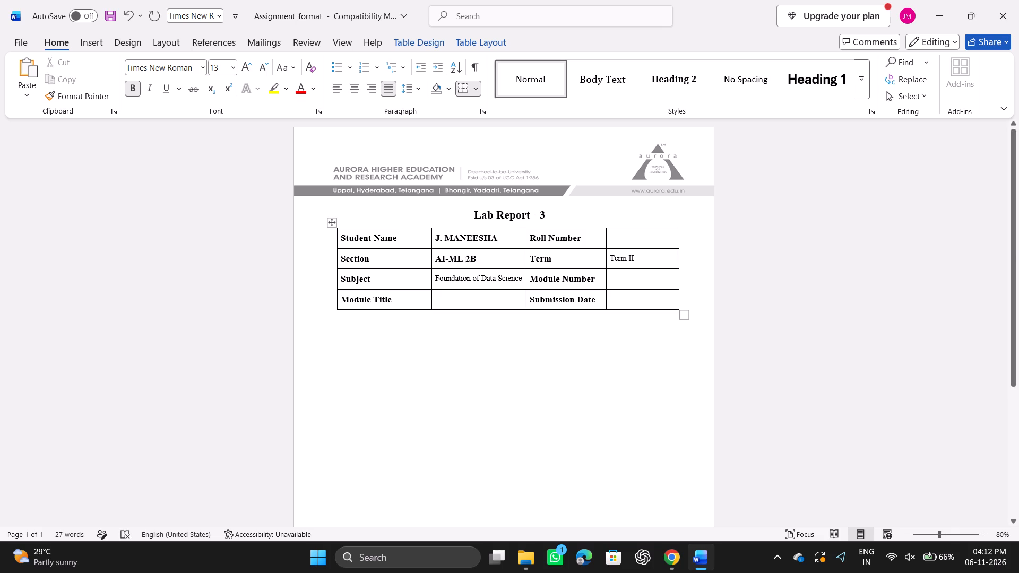
{"action": "left_click", "coordinate": [617, 241]}
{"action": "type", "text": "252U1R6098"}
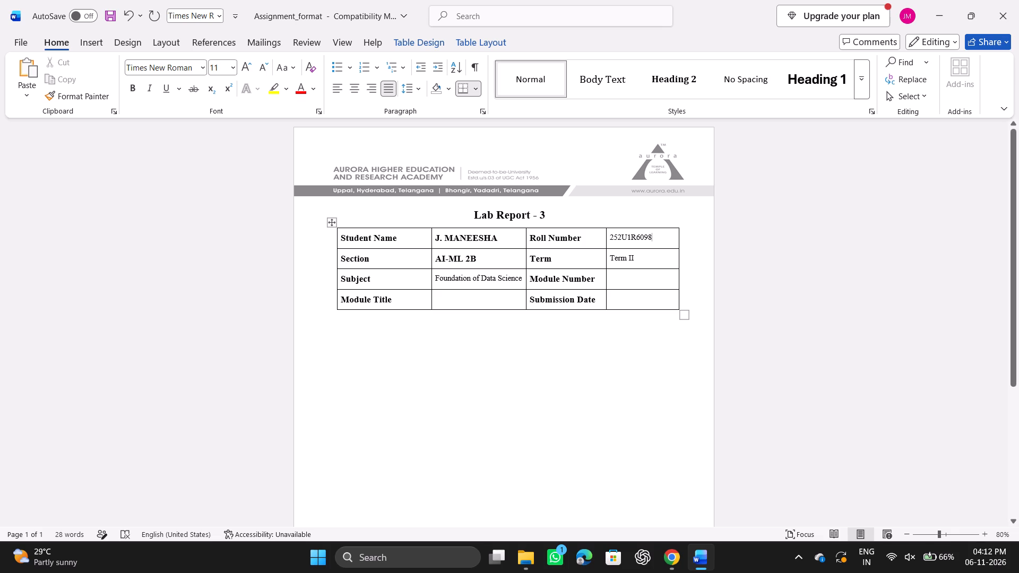
Enter module number 3 and submission date 06-11-2026 in the header table.
{"action": "left_click", "coordinate": [616, 280]}
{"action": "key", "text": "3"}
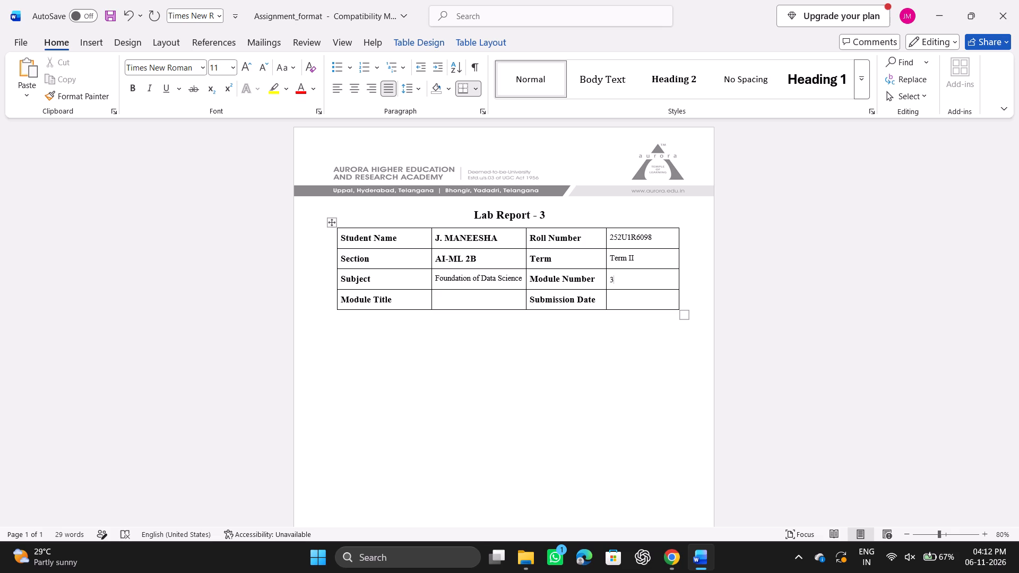
{"action": "left_click", "coordinate": [499, 300]}
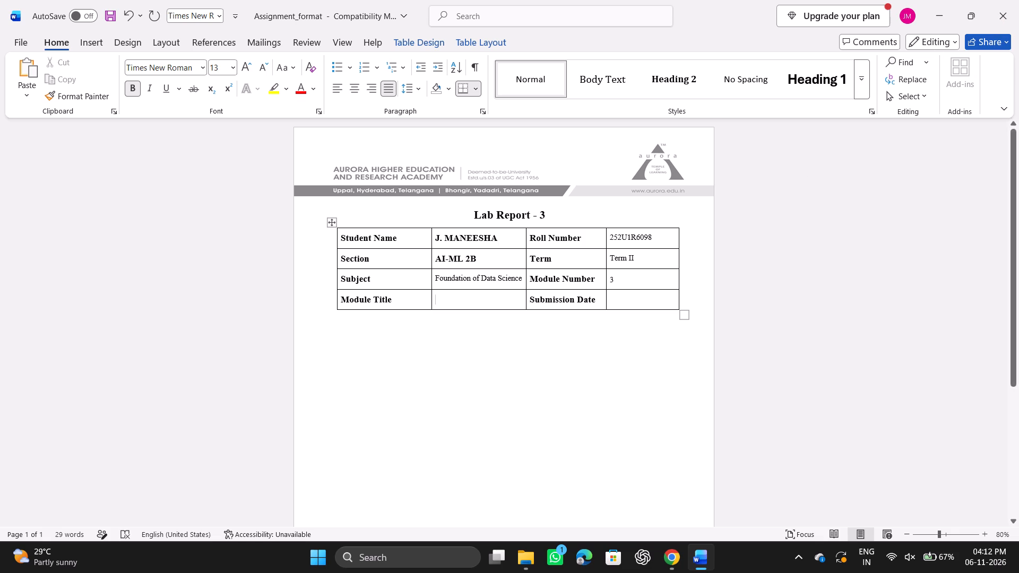
{"action": "left_click", "coordinate": [620, 300]}
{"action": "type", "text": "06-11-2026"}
{"action": "scroll", "coordinate": [519, 354], "scroll_direction": "down", "scroll_amount": 1}
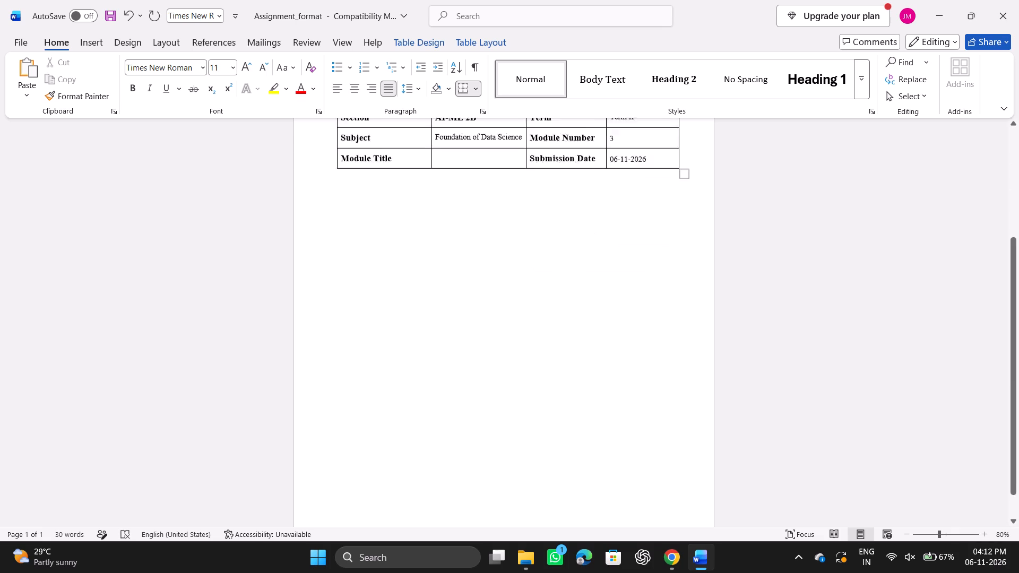
{"action": "scroll", "coordinate": [519, 354], "scroll_direction": "up", "scroll_amount": 1}
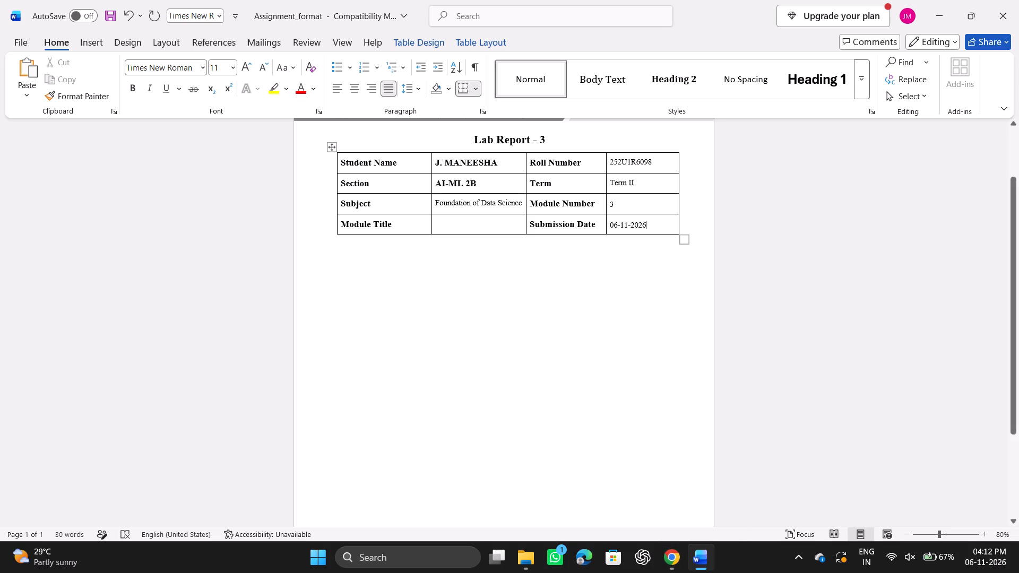
Switch to Chrome and open a window for the other profile with the orange avatar.
{"action": "left_click", "coordinate": [673, 557]}
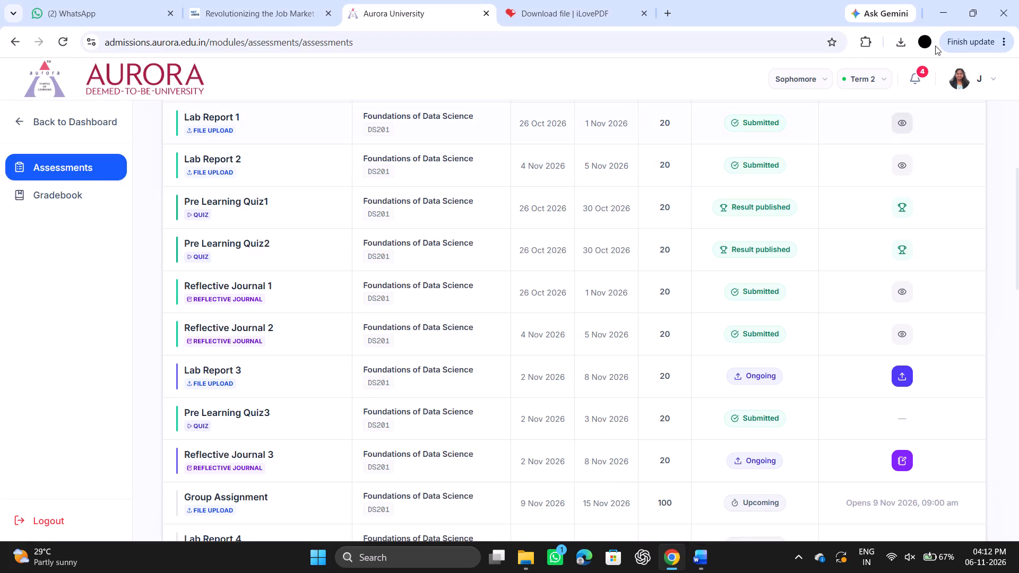
{"action": "left_click", "coordinate": [925, 42]}
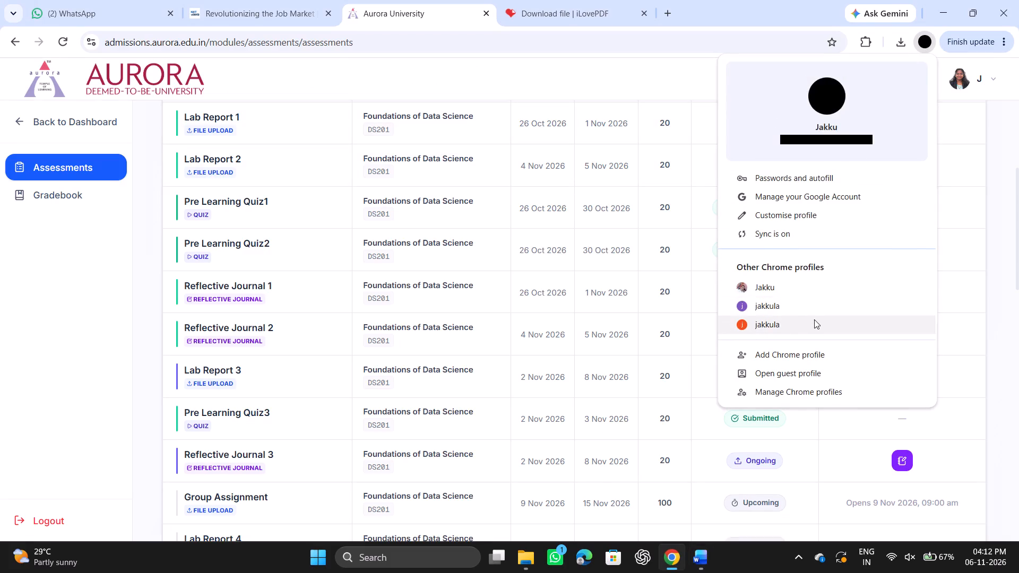
{"action": "left_click", "coordinate": [814, 319]}
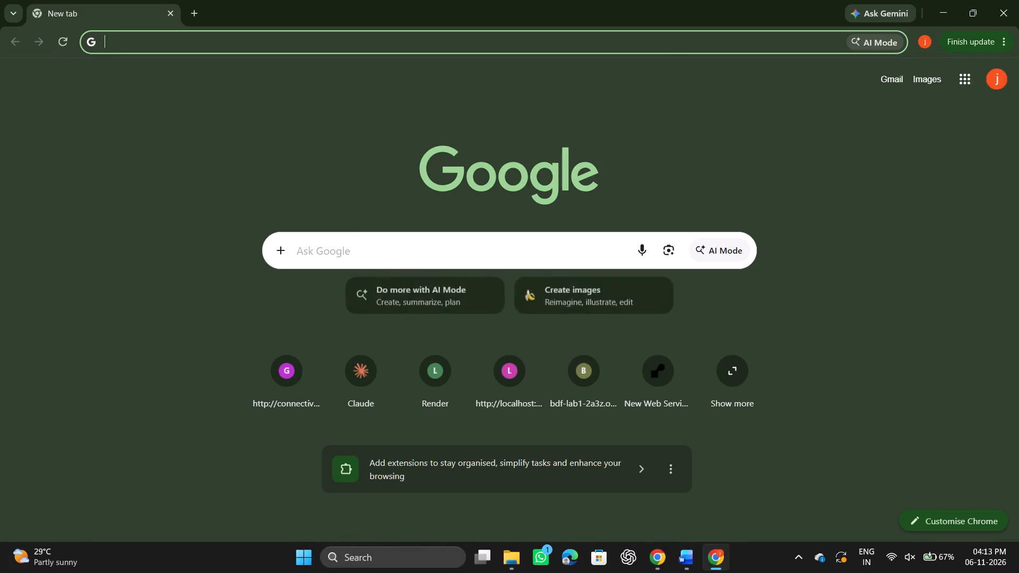
Search for google colab, open the Google Colab site and open the recent notebook Lab 05-11-26.
{"action": "left_click", "coordinate": [359, 255]}
{"action": "left_click", "coordinate": [327, 306]}
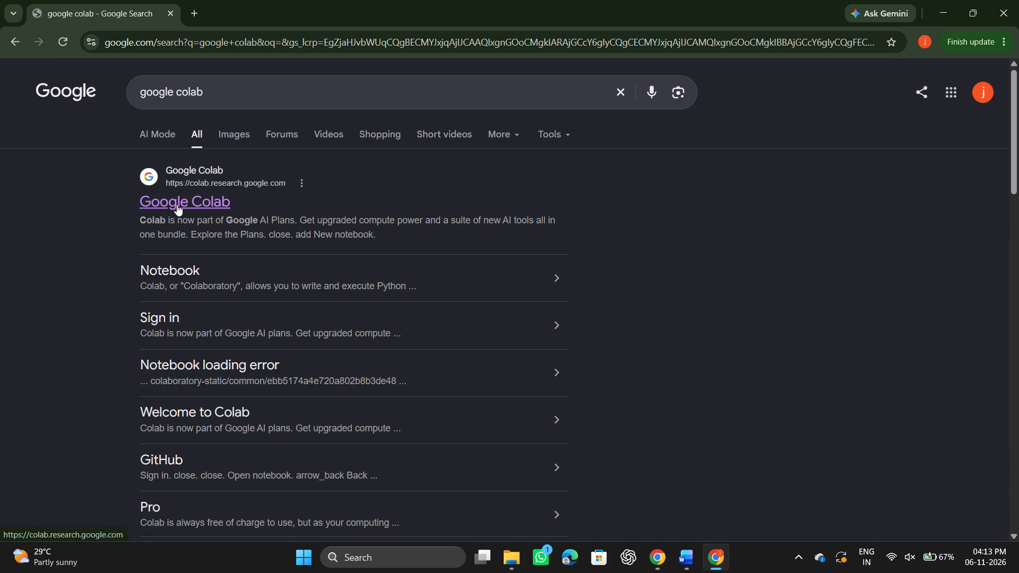
{"action": "left_click", "coordinate": [177, 204]}
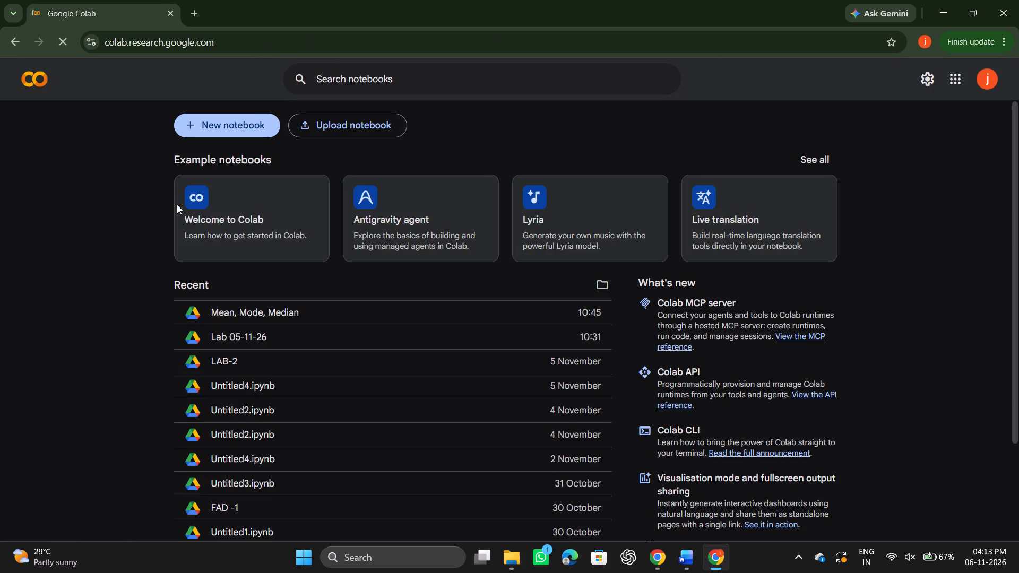
{"action": "left_click", "coordinate": [283, 332]}
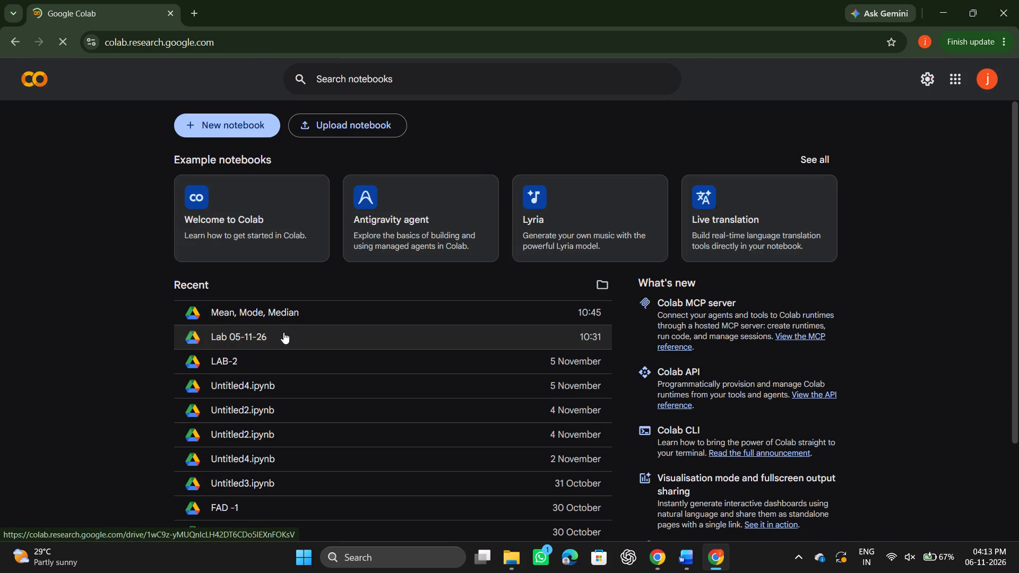
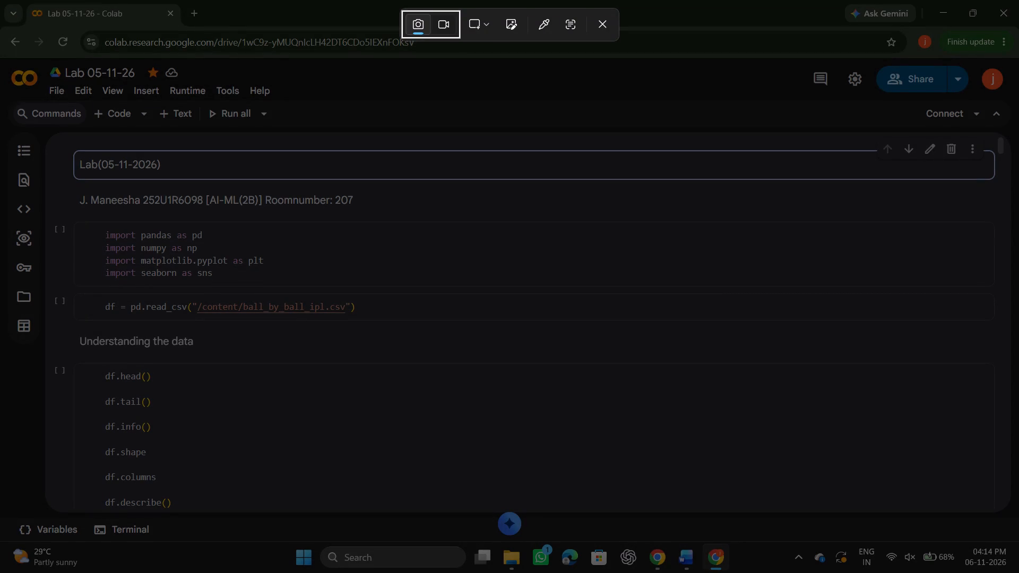
Capture a full-width screenshot of the Colab notebook from its title header down through the pd.read_csv cell.
{"action": "left_click_drag", "start_coordinate": [0, 58], "coordinate": [521, 328]}
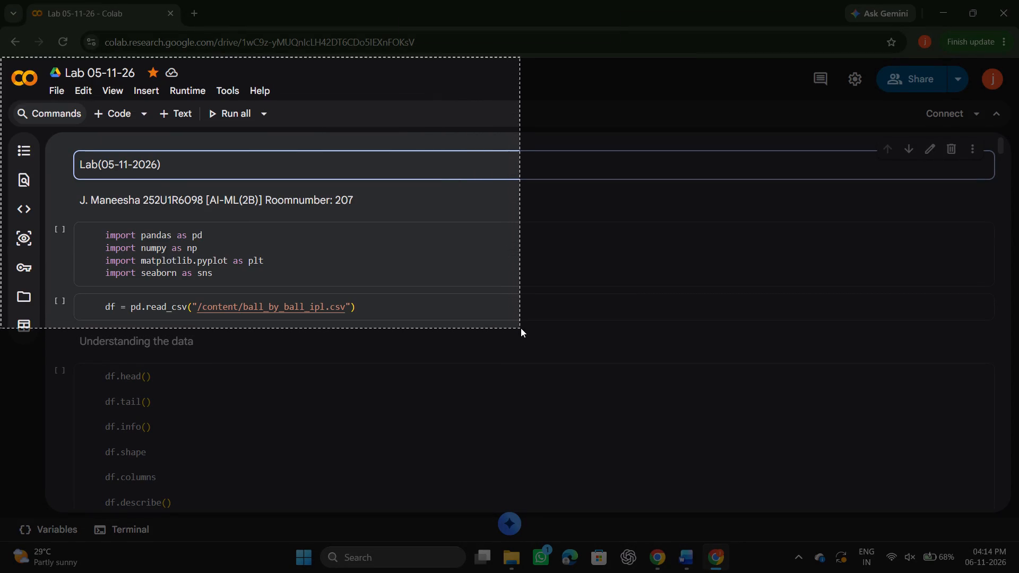
{"action": "left_click_drag", "start_coordinate": [521, 328], "coordinate": [726, 327]}
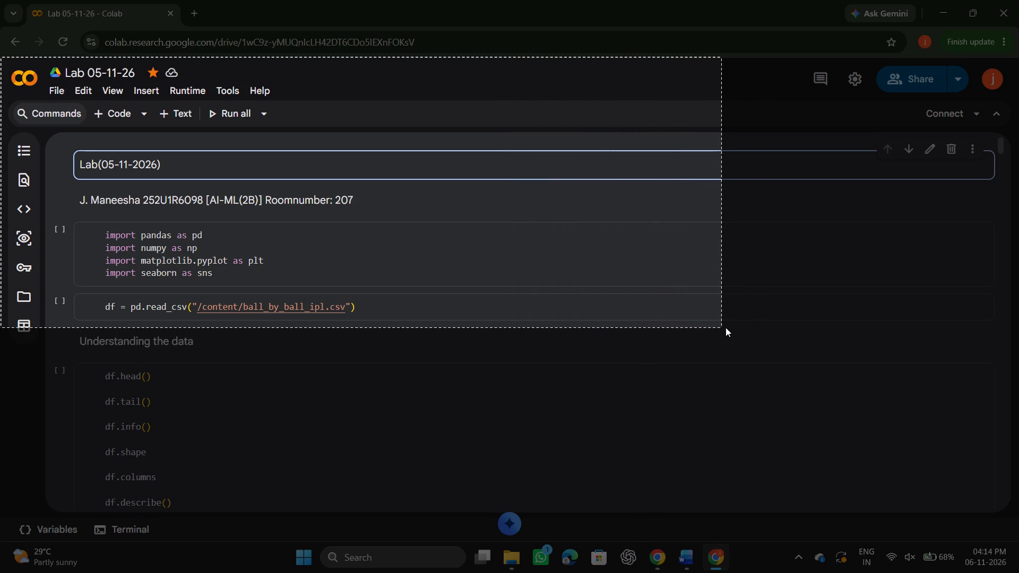
{"action": "left_click_drag", "start_coordinate": [726, 327], "coordinate": [906, 327]}
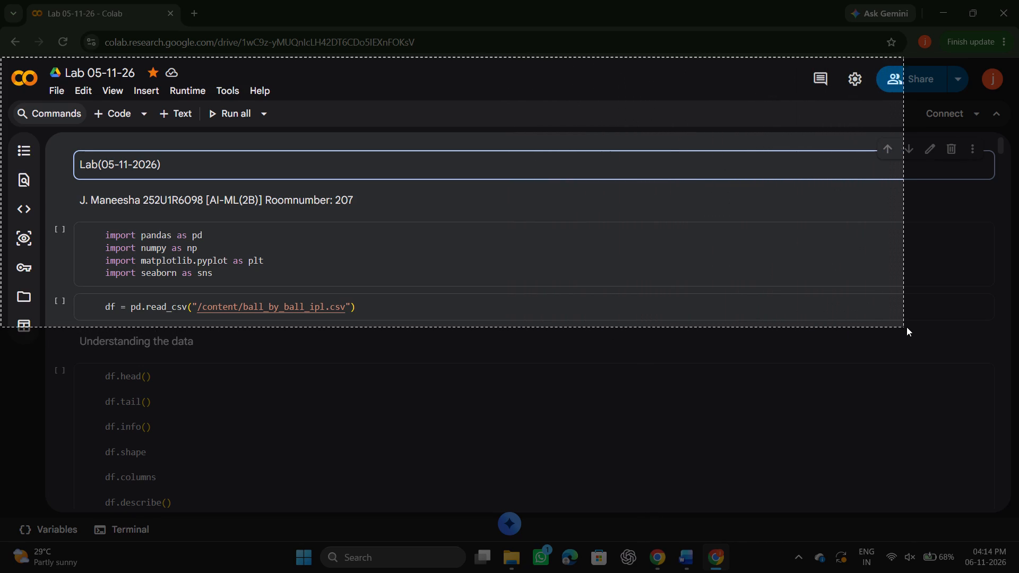
{"action": "left_click_drag", "start_coordinate": [906, 327], "coordinate": [1018, 331]}
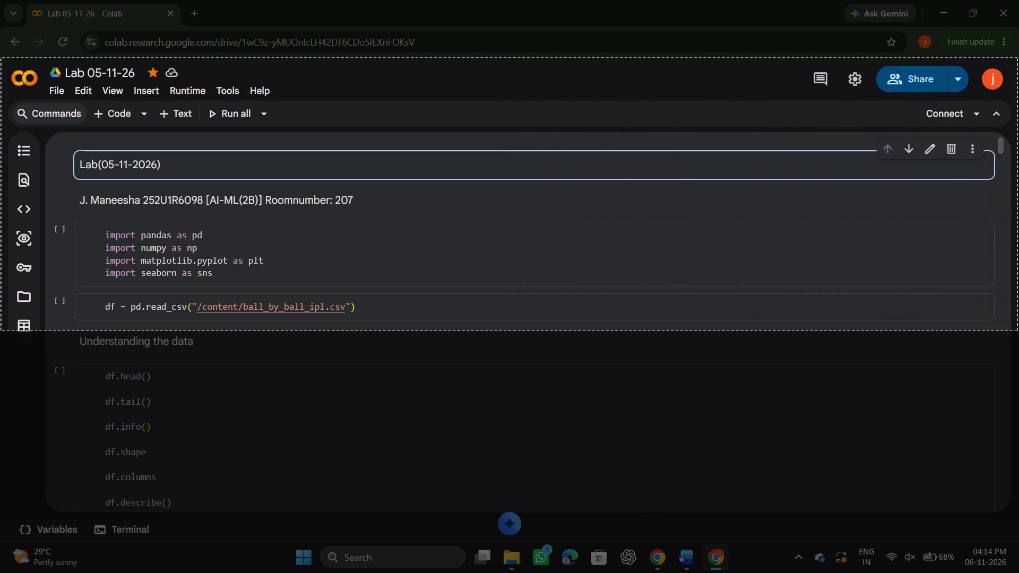
{"action": "left_click_drag", "start_coordinate": [1018, 331], "coordinate": [1018, 331]}
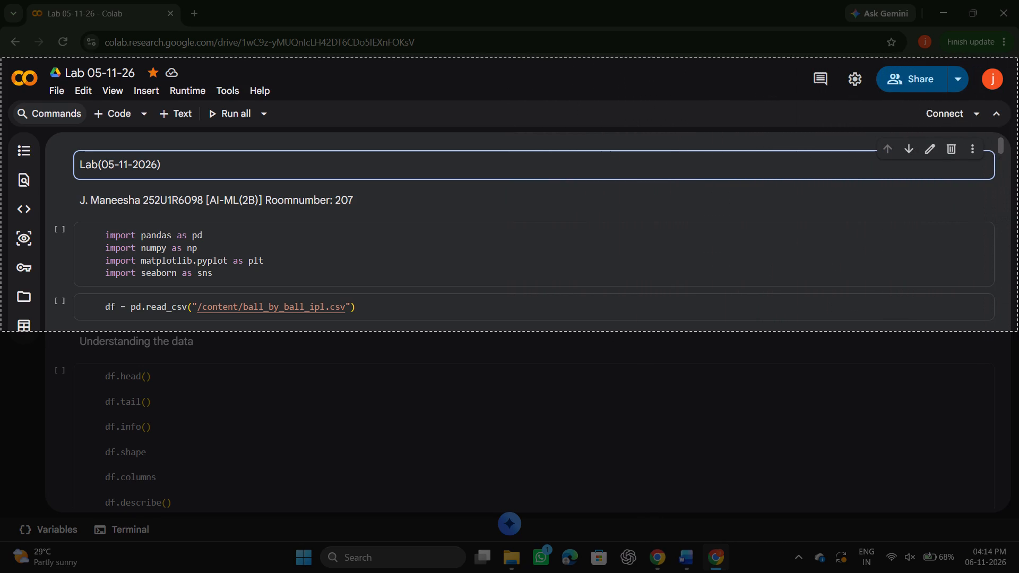
{"action": "left_click_drag", "start_coordinate": [1018, 331], "coordinate": [1018, 330]}
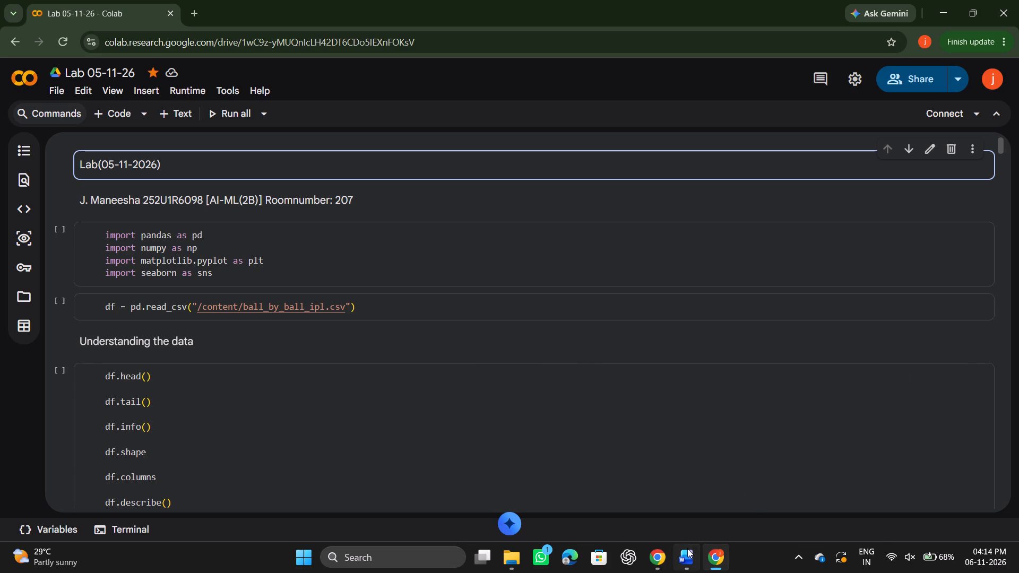
Switch to the Assignment_format document in Word and paste the captured screenshot a few blank lines below the header table.
{"action": "left_click", "coordinate": [686, 555]}
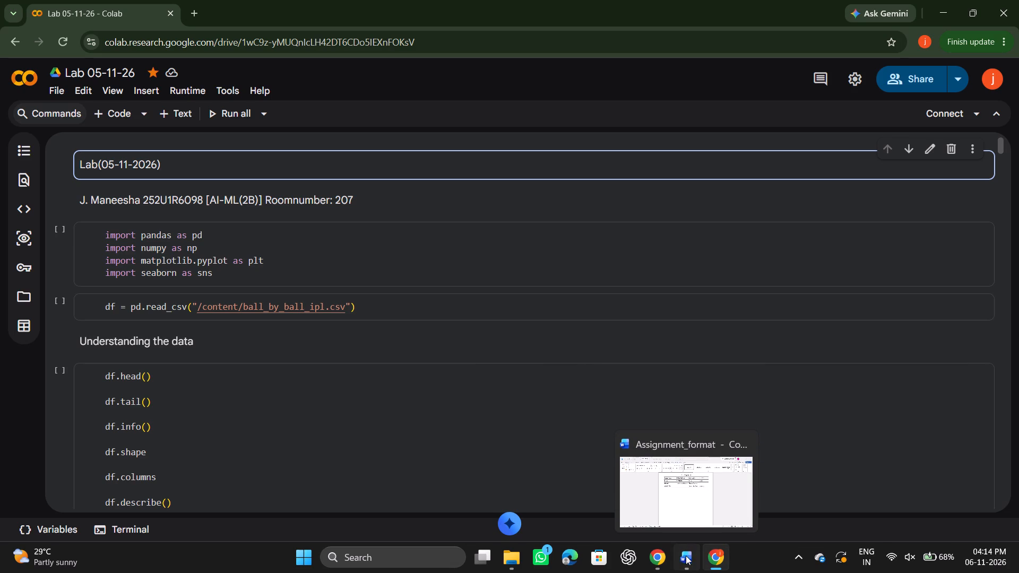
{"action": "left_click", "coordinate": [350, 269]}
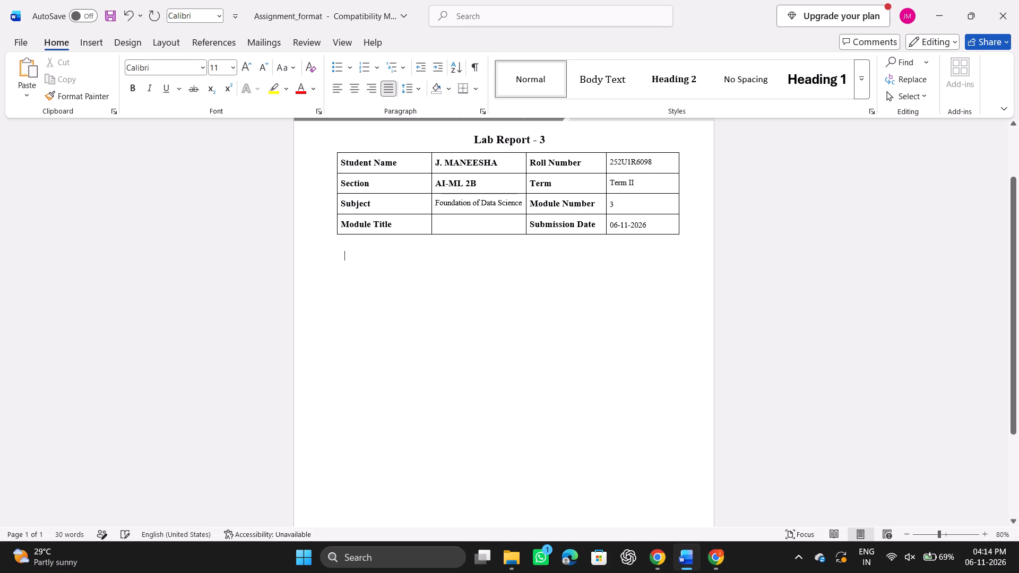
{"action": "key", "text": "BackSpace"}
{"action": "key", "text": "BackSpace"}
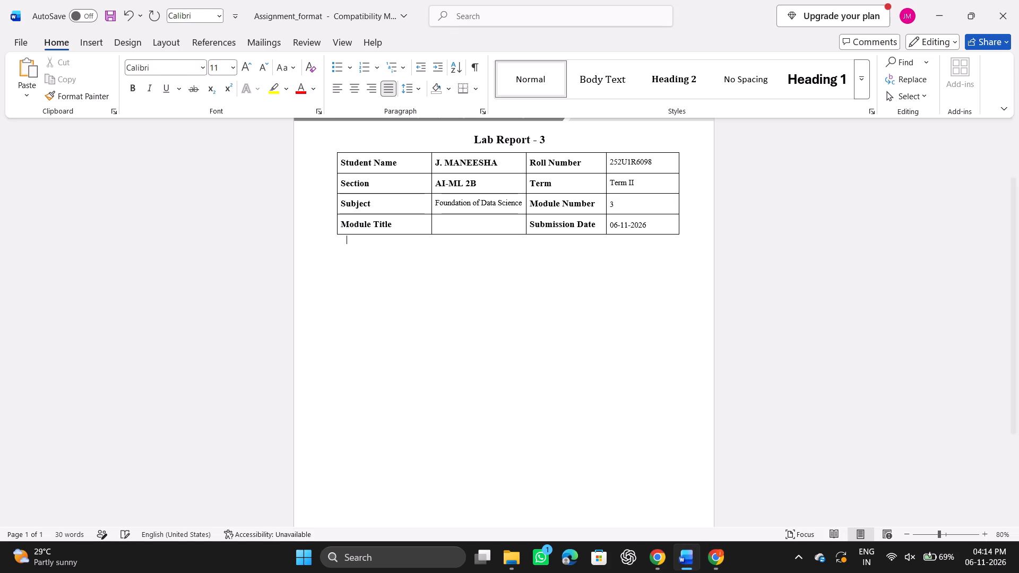
{"action": "key", "text": "Return"}
{"action": "key", "text": "Return"}
{"action": "key", "text": "Return"}
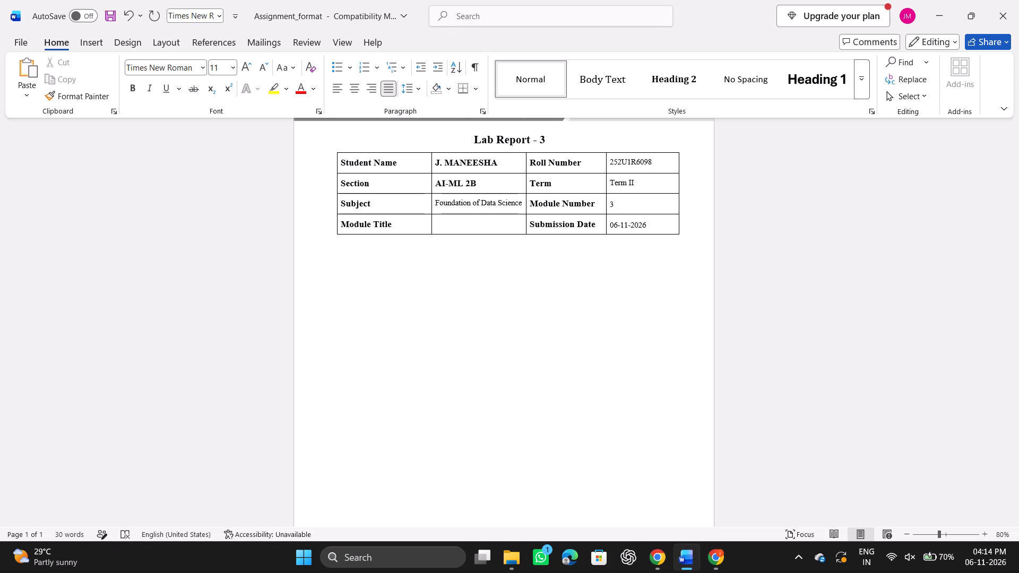
{"action": "key", "text": "ctrl+v"}
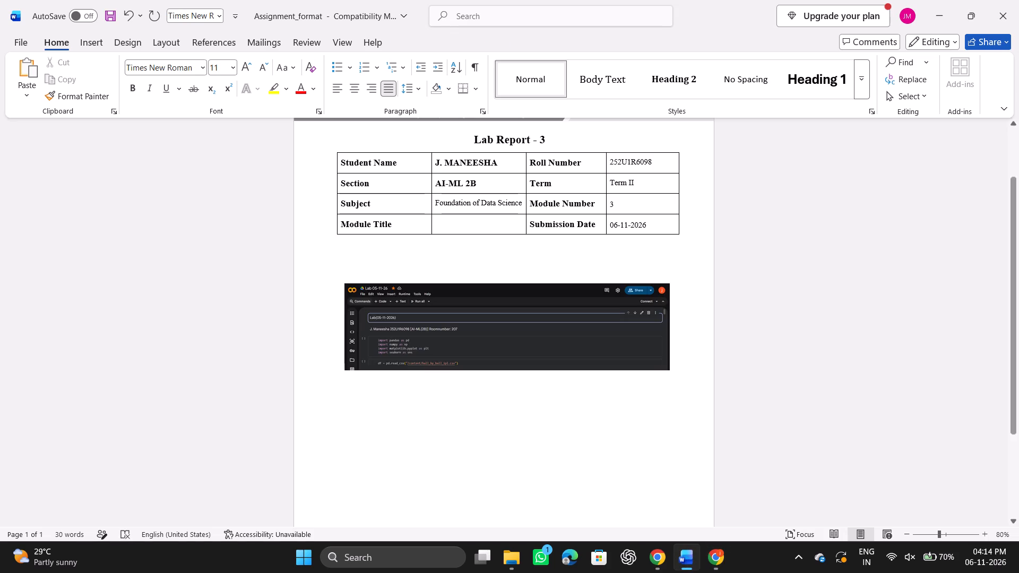
Add the line "EXPLANATION:" beneath the pasted screenshot, followed by a new empty line.
{"action": "left_click", "coordinate": [676, 359]}
{"action": "key", "text": "Return"}
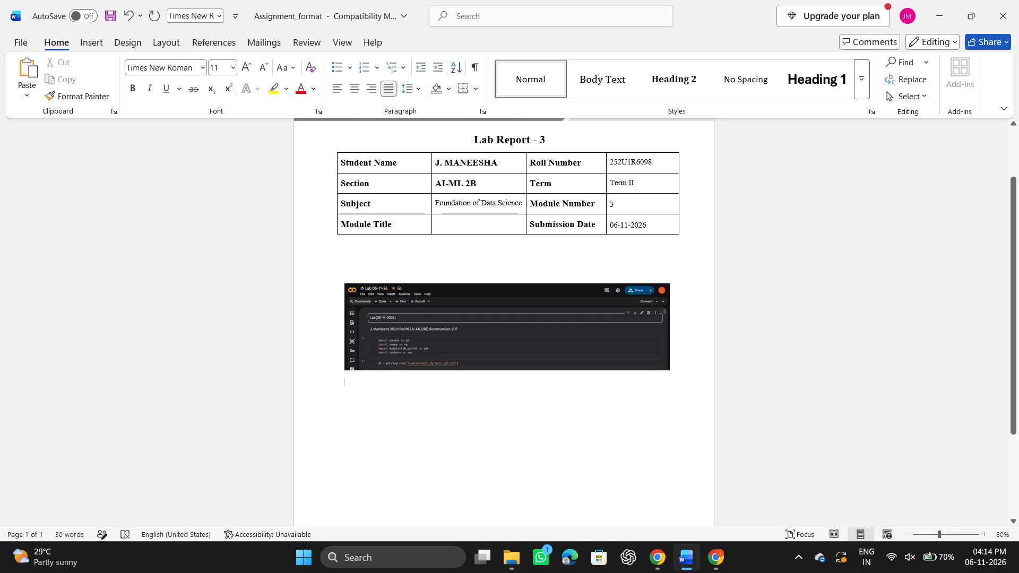
{"action": "type", "text": "EXPLANATION"}
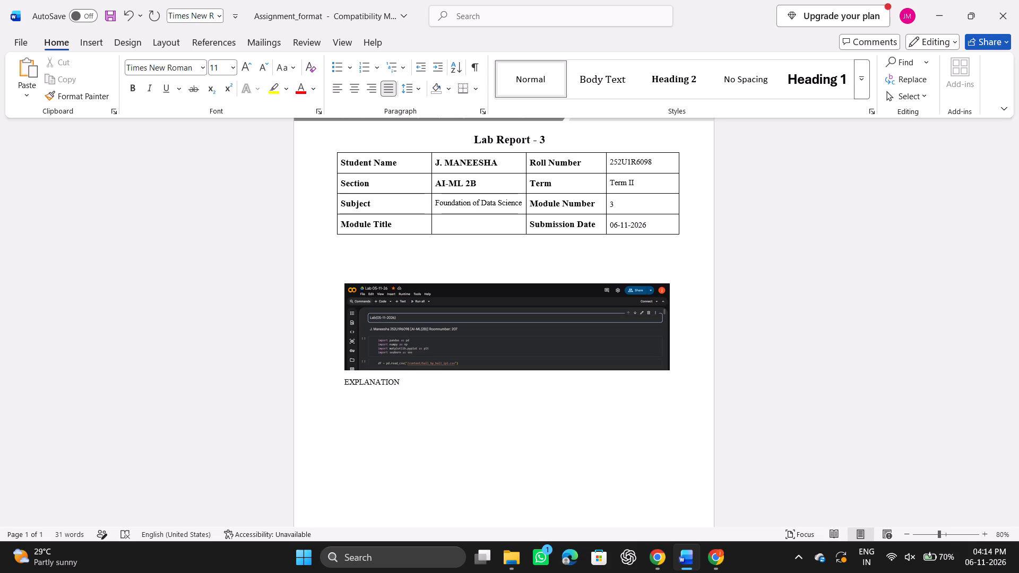
{"action": "key", "text": "shift+colon"}
{"action": "key", "text": "Return"}
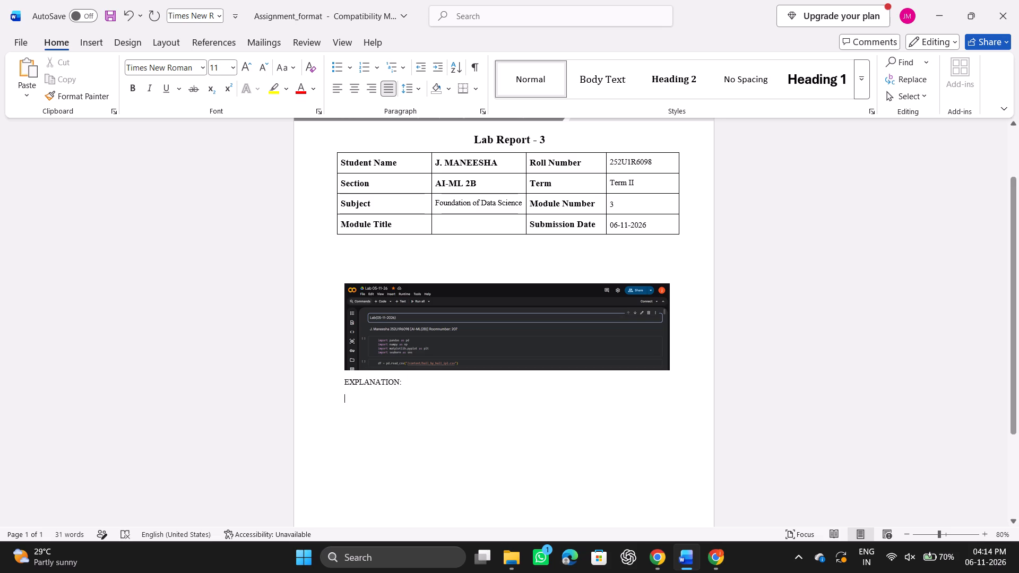
Switch to Chrome and capture a full-width screenshot of the "Understanding the data" section with its code cell and the start of its output.
{"action": "left_click", "coordinate": [713, 554]}
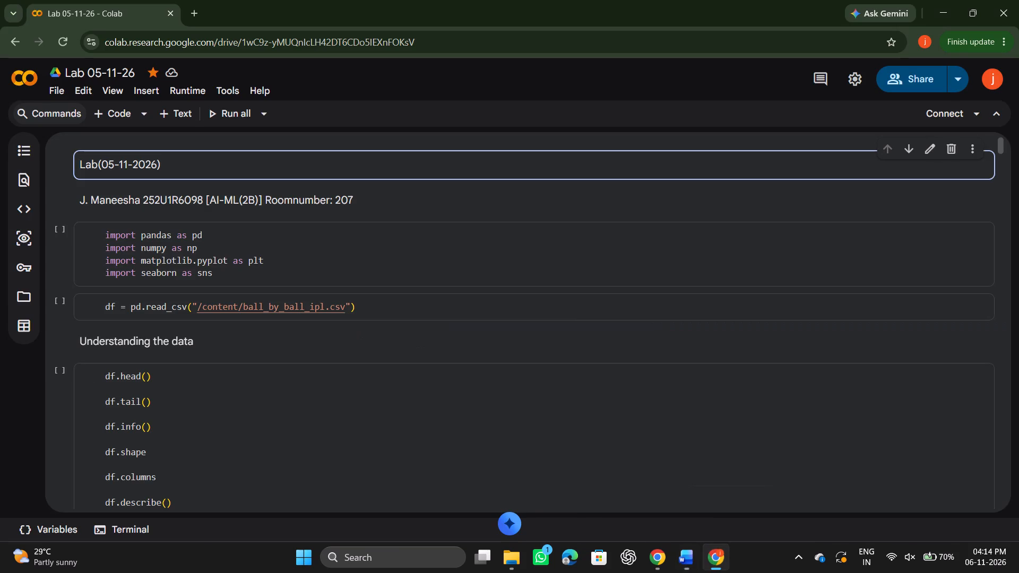
{"action": "scroll", "coordinate": [341, 253], "scroll_direction": "down", "scroll_amount": 2}
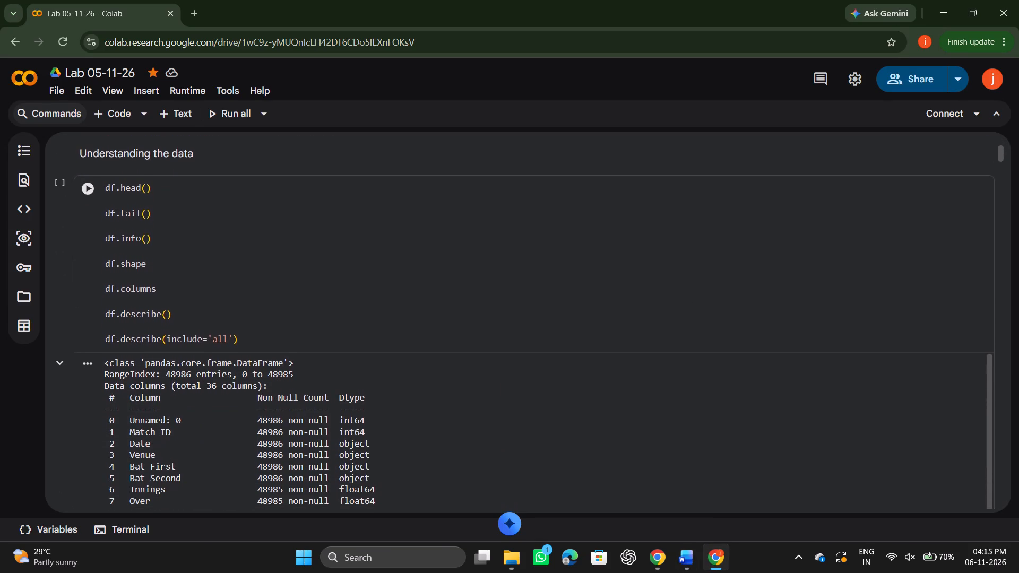
{"action": "scroll", "coordinate": [341, 253], "scroll_direction": "down", "scroll_amount": 1}
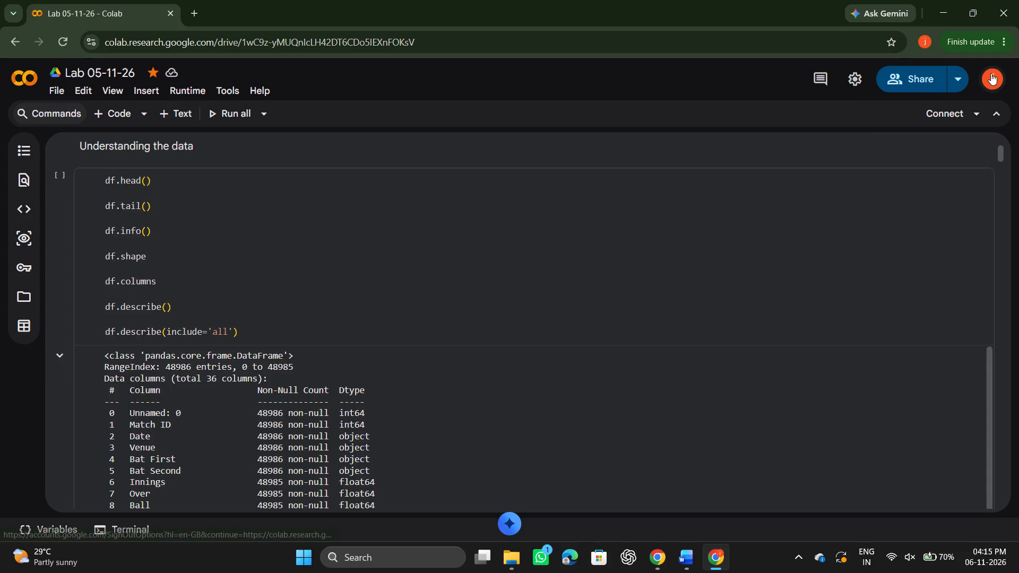
{"action": "key", "text": "Print"}
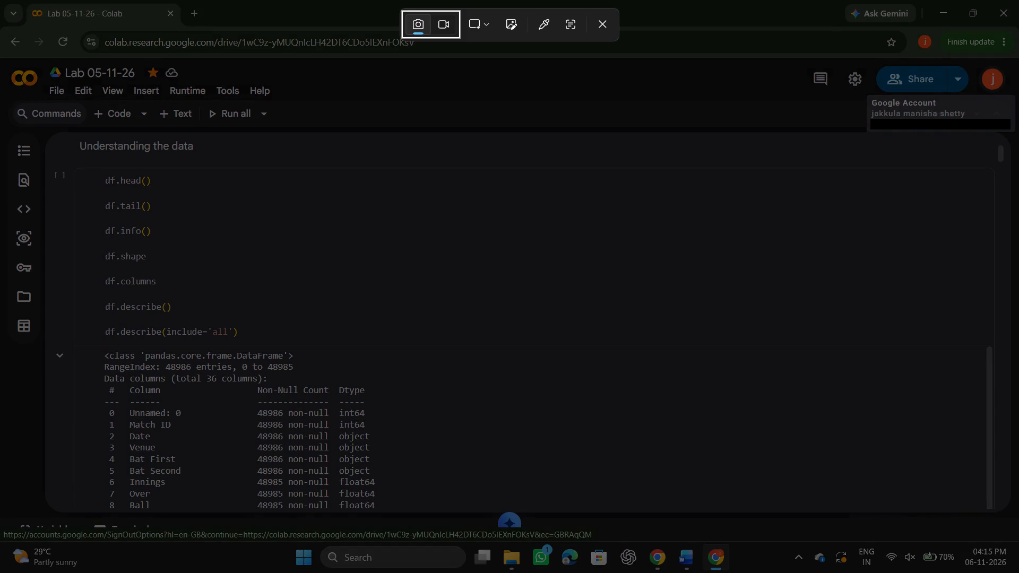
{"action": "left_click_drag", "start_coordinate": [0, 57], "coordinate": [1018, 557]}
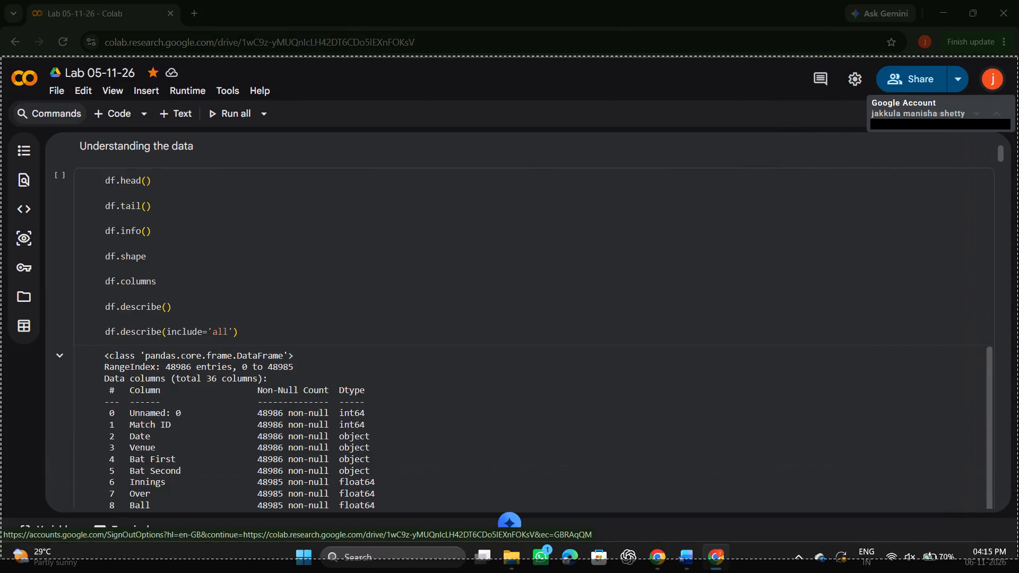
{"action": "left_click_drag", "start_coordinate": [1018, 557], "coordinate": [1018, 513]}
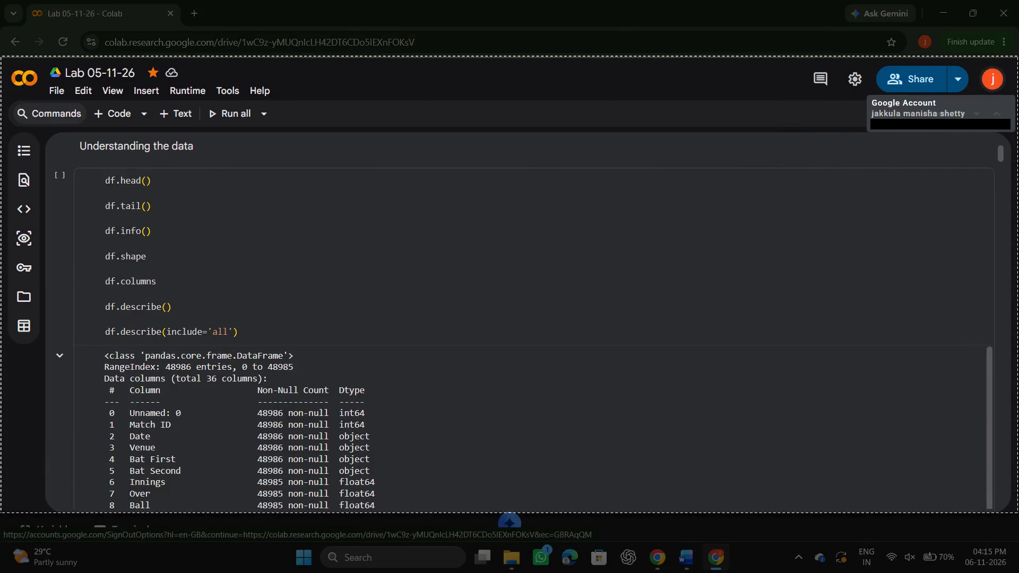
{"action": "left_click_drag", "start_coordinate": [1018, 513], "coordinate": [1018, 514]}
Switch to Word and paste the "Understanding the data" screenshot directly below the first EXPLANATION line.
{"action": "left_click", "coordinate": [677, 560]}
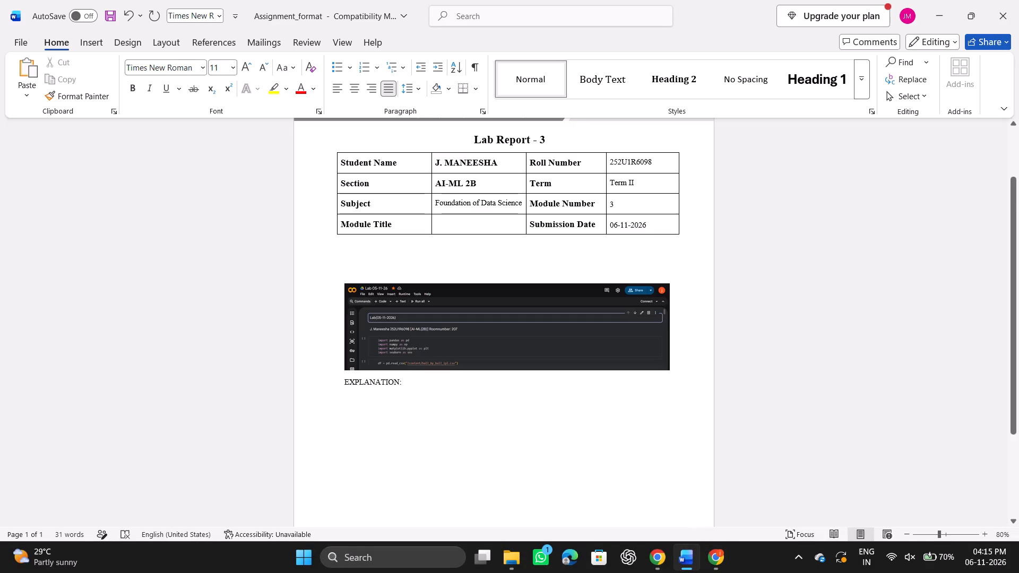
{"action": "key", "text": "ctrl+v"}
{"action": "scroll", "coordinate": [359, 408], "scroll_direction": "down", "scroll_amount": 1}
{"action": "key", "text": "Return"}
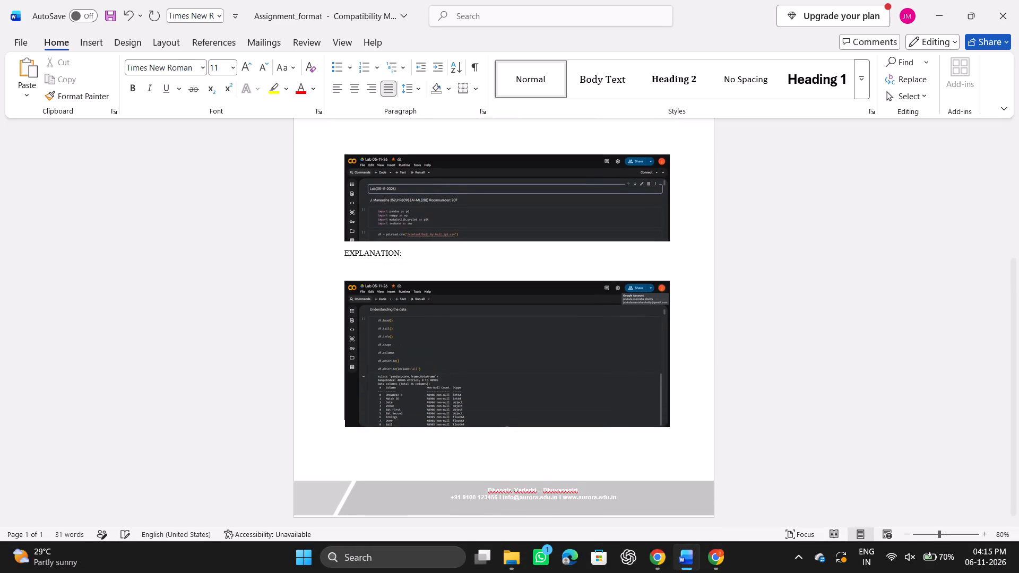
{"action": "key", "text": "BackSpace"}
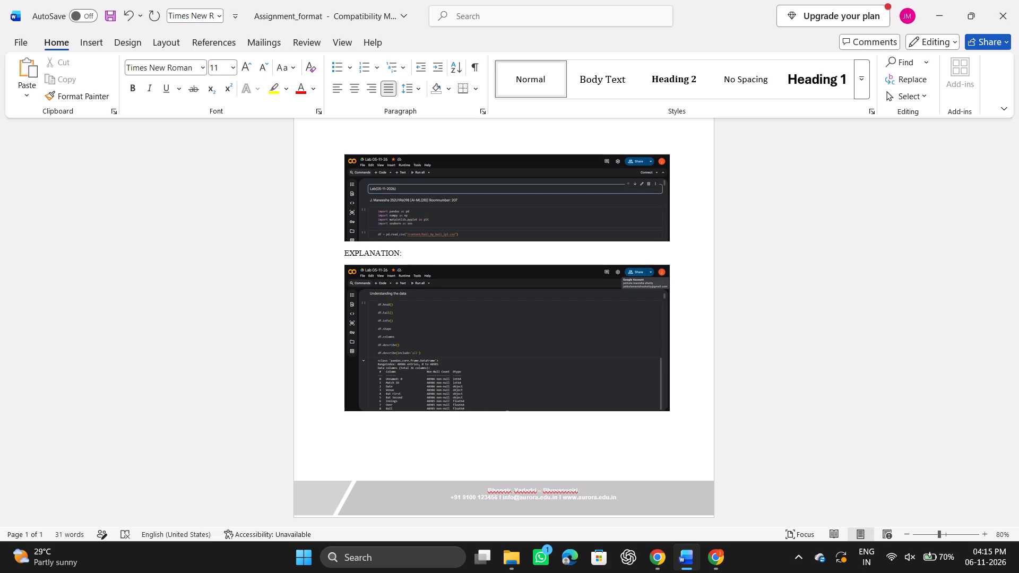
Add the line "EXPLANATION:" beneath the second screenshot, followed by a new empty line.
{"action": "left_click", "coordinate": [678, 405]}
{"action": "key", "text": "Return"}
{"action": "type", "text": "EXPLANATION"}
{"action": "key", "text": "shift+colon"}
{"action": "key", "text": "Return"}
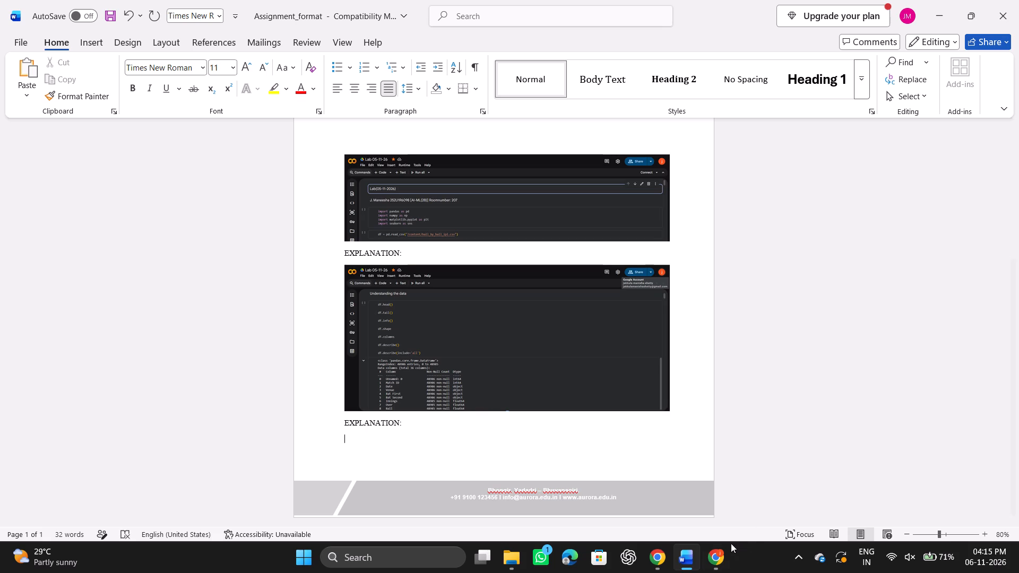
Switch to Chrome and capture a full-width screenshot of the summary statistics table at the end of the describe output.
{"action": "left_click", "coordinate": [714, 554]}
{"action": "scroll", "coordinate": [301, 315], "scroll_direction": "down", "scroll_amount": 2}
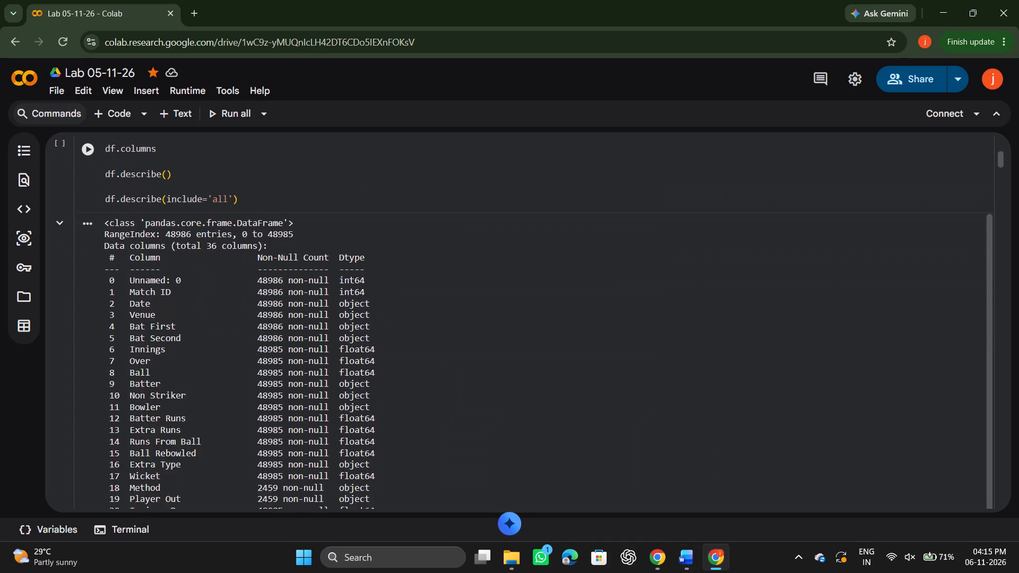
{"action": "scroll", "coordinate": [301, 315], "scroll_direction": "down", "scroll_amount": 6}
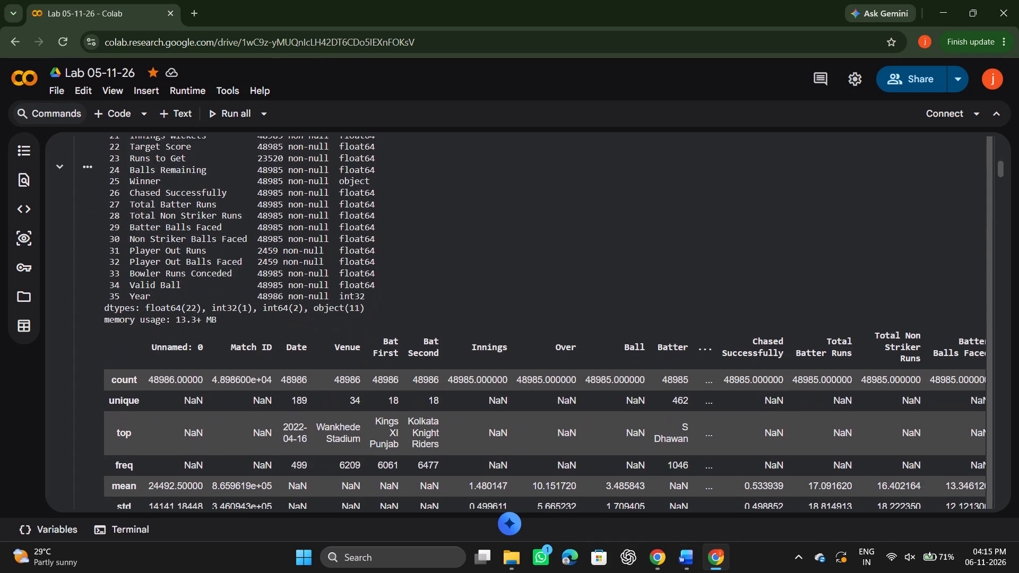
{"action": "scroll", "coordinate": [301, 315], "scroll_direction": "down", "scroll_amount": 2}
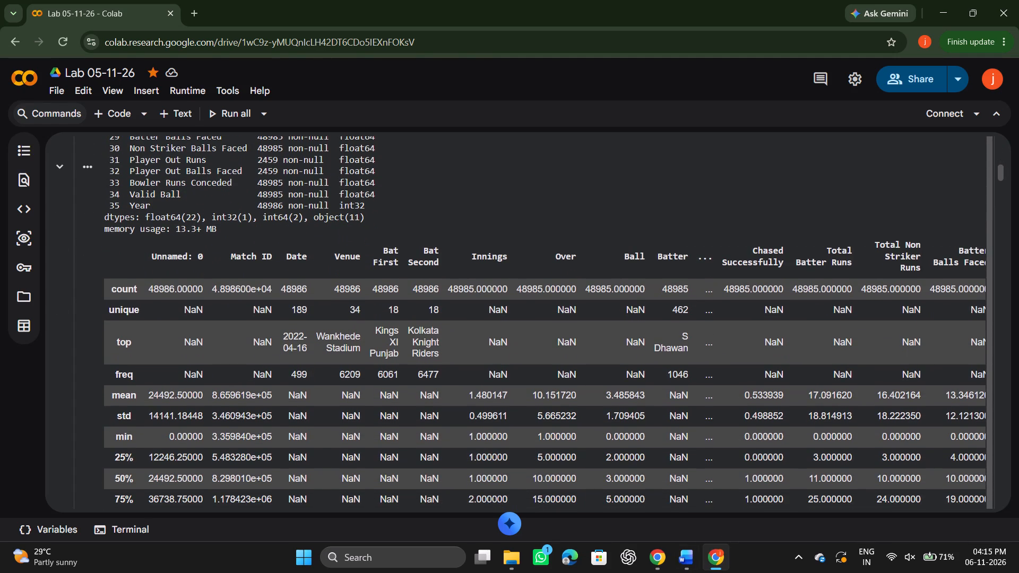
{"action": "scroll", "coordinate": [301, 315], "scroll_direction": "down", "scroll_amount": 2}
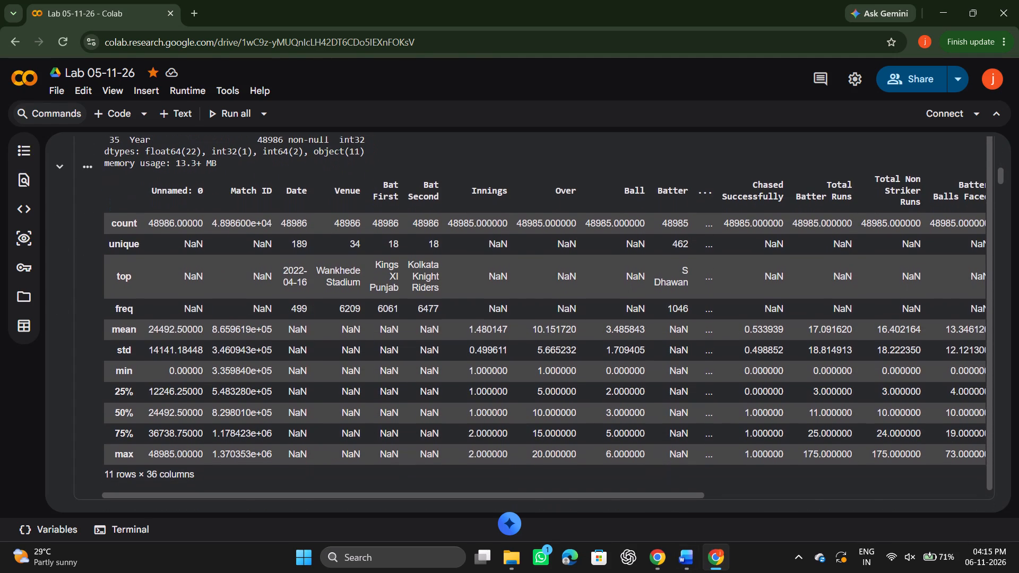
{"action": "scroll", "coordinate": [301, 315], "scroll_direction": "down", "scroll_amount": 1}
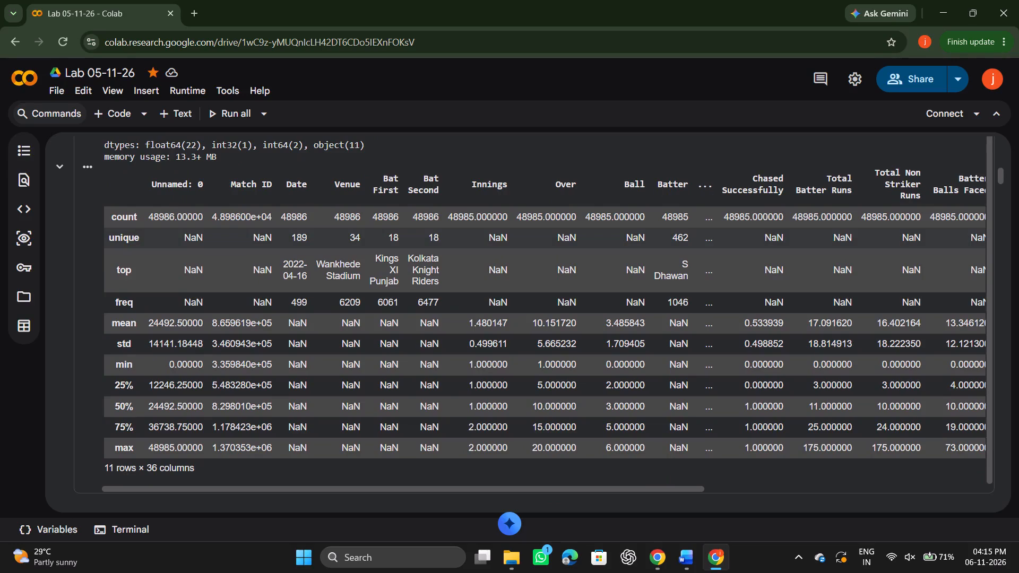
{"action": "key", "text": "Print"}
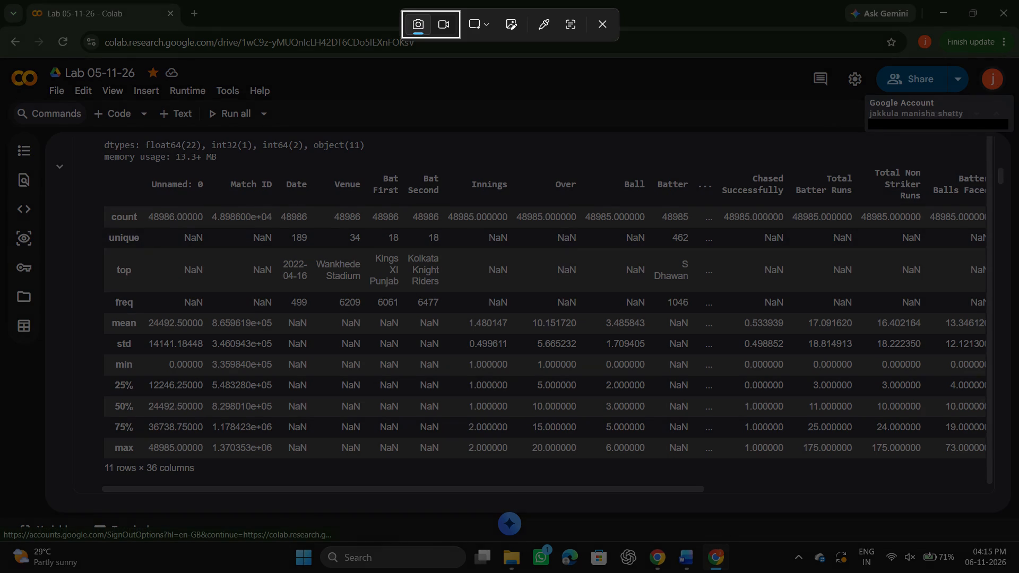
{"action": "left_click_drag", "start_coordinate": [0, 58], "coordinate": [804, 482]}
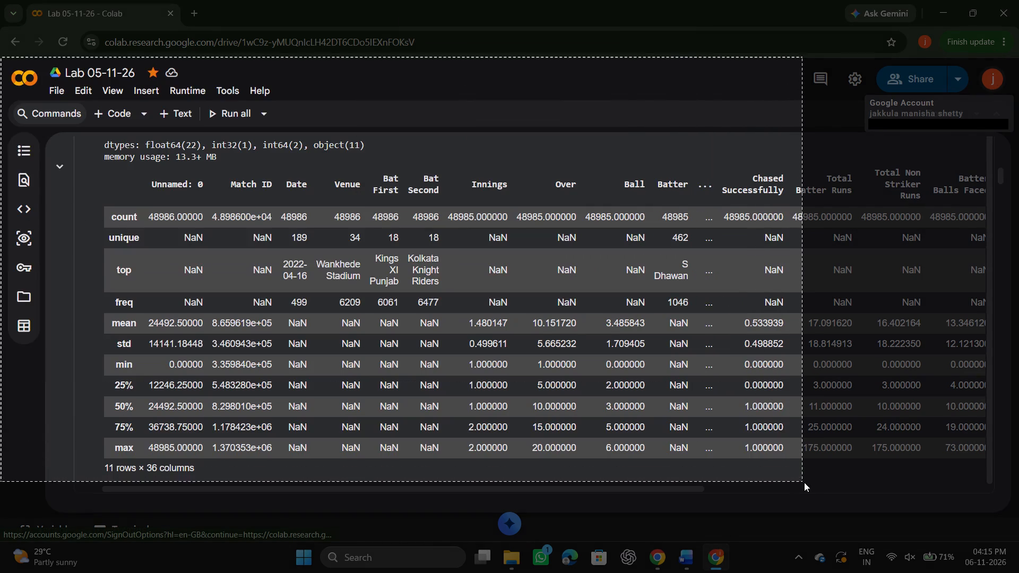
{"action": "left_click_drag", "start_coordinate": [804, 482], "coordinate": [956, 498]}
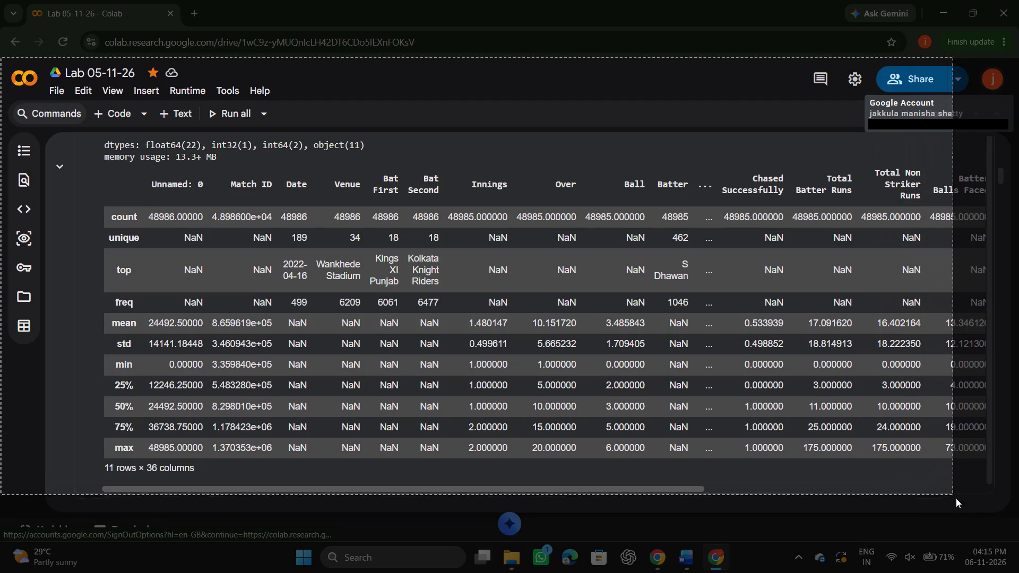
{"action": "left_click_drag", "start_coordinate": [956, 498], "coordinate": [1018, 505]}
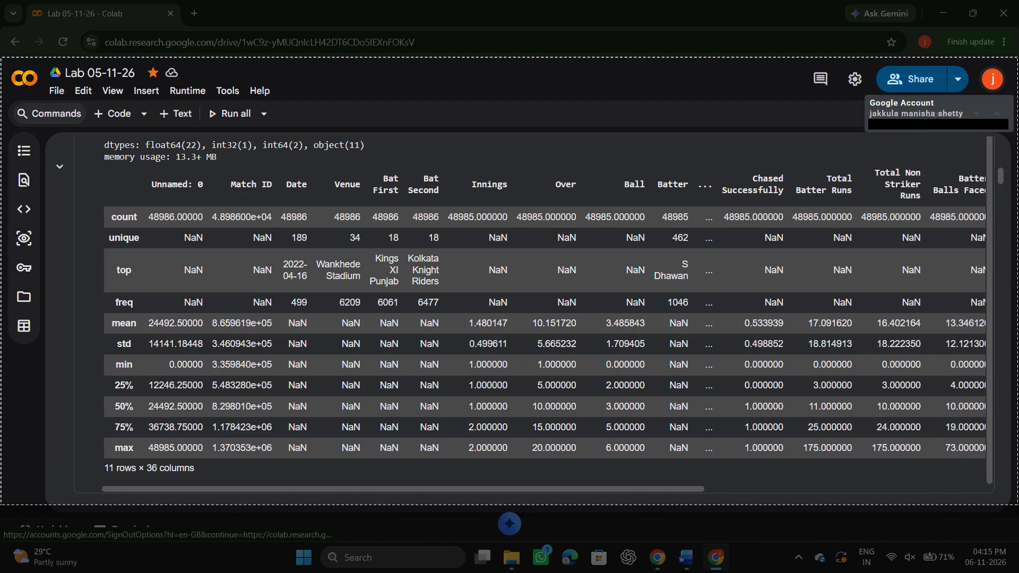
{"action": "left_click_drag", "start_coordinate": [1018, 505], "coordinate": [1018, 507]}
Switch to Word and paste the summary statistics screenshot on a new line between the "Understanding the data" screenshot and its EXPLANATION line.
{"action": "left_click", "coordinate": [683, 556]}
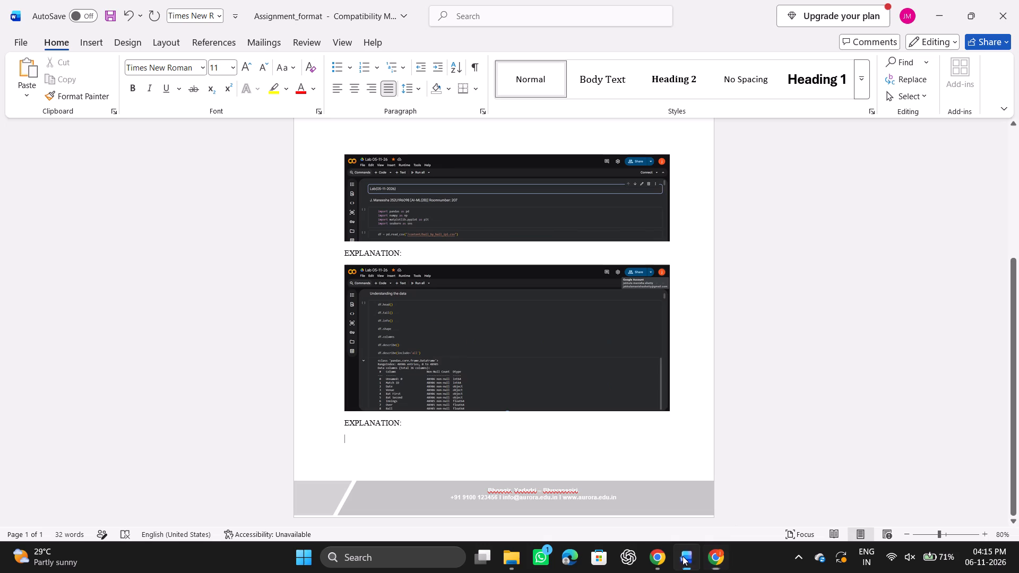
{"action": "left_click", "coordinate": [676, 402]}
{"action": "key", "text": "Return"}
{"action": "key", "text": "ctrl+v"}
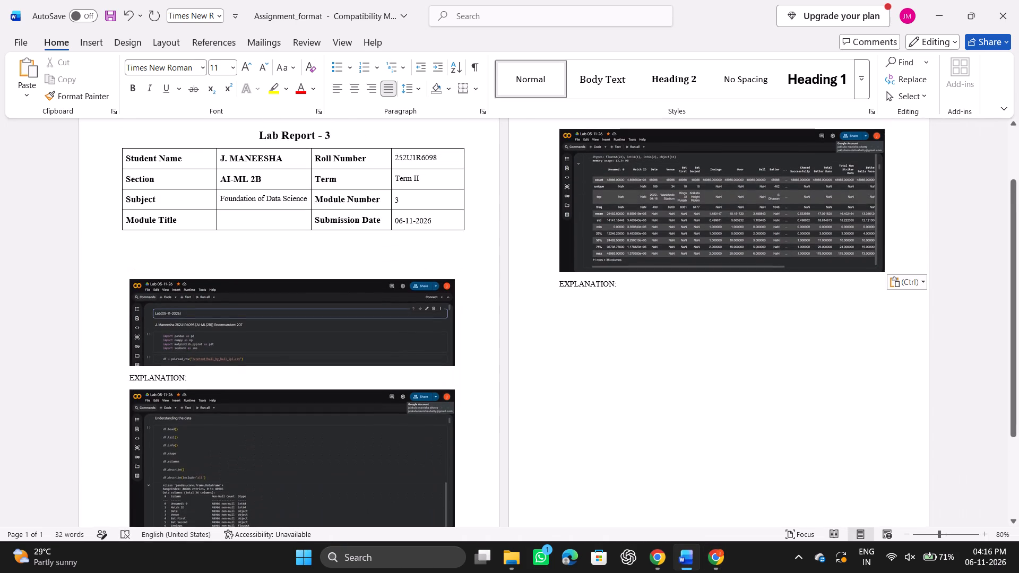
{"action": "left_click", "coordinate": [575, 317]}
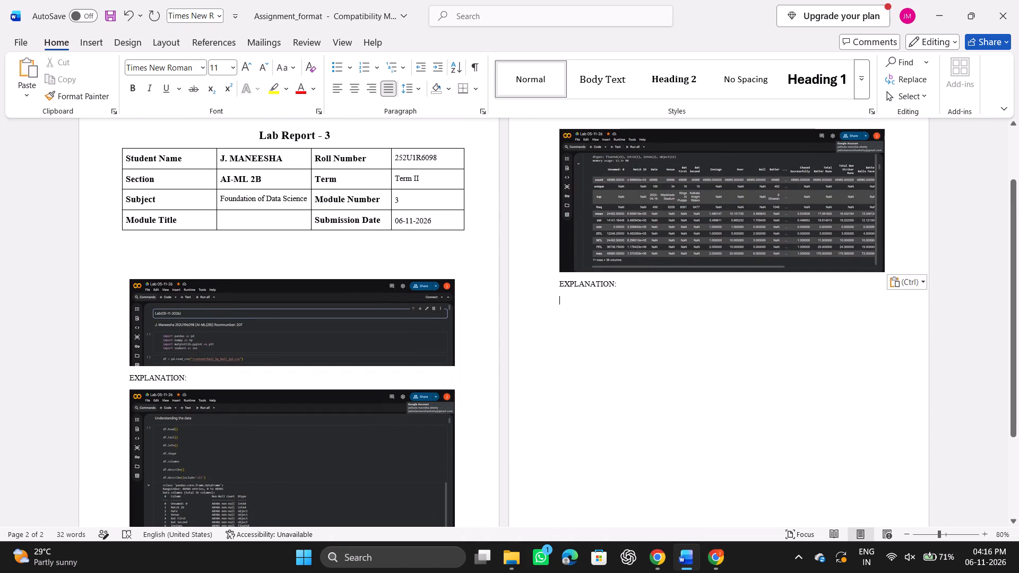
Switch to Chrome and capture a full-width screenshot of the "Creating new dataframes" section with its code cell and column list output.
{"action": "left_click", "coordinate": [719, 556]}
{"action": "scroll", "coordinate": [420, 352], "scroll_direction": "down", "scroll_amount": 3}
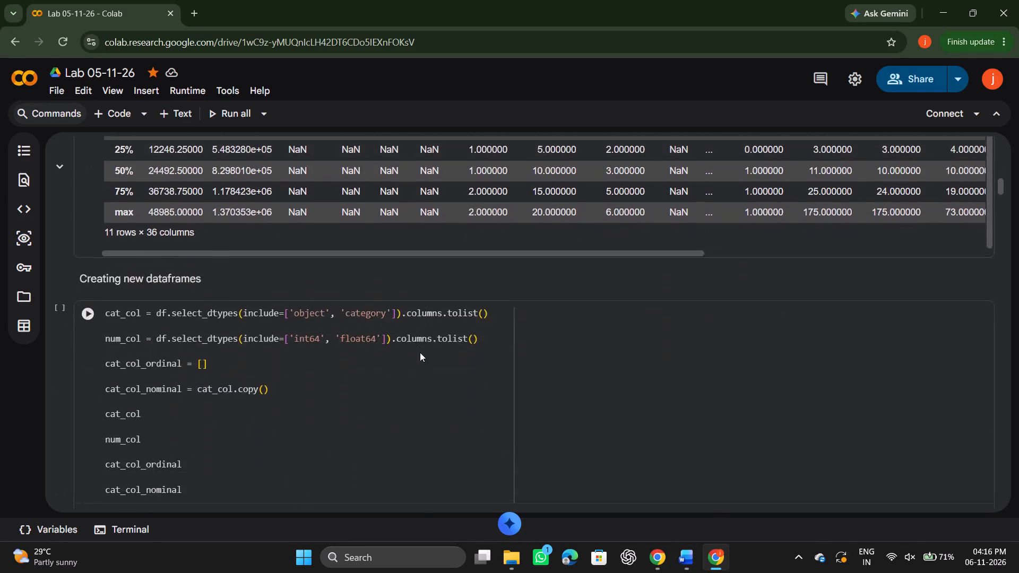
{"action": "scroll", "coordinate": [420, 352], "scroll_direction": "down", "scroll_amount": 2}
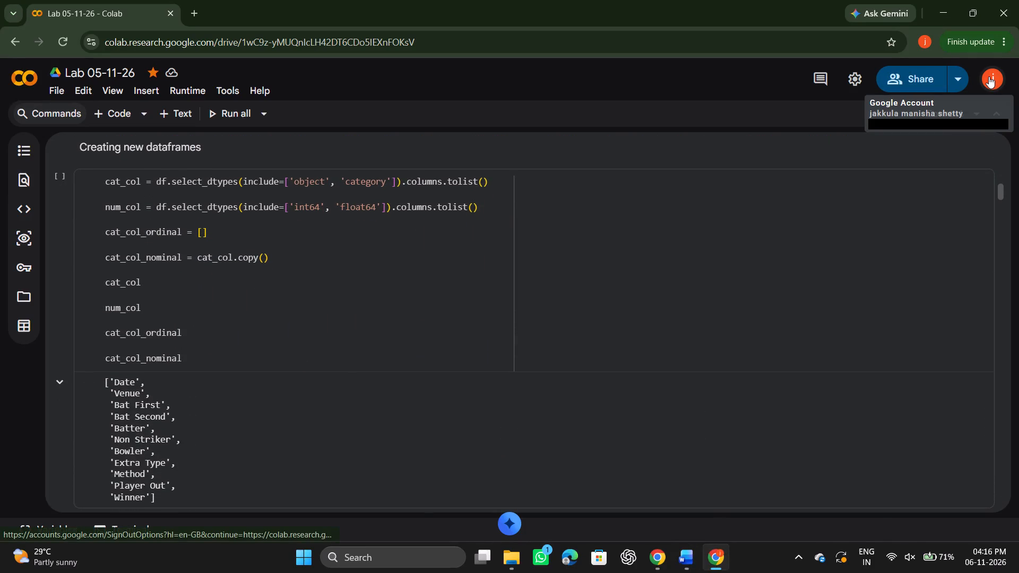
{"action": "key", "text": "Print"}
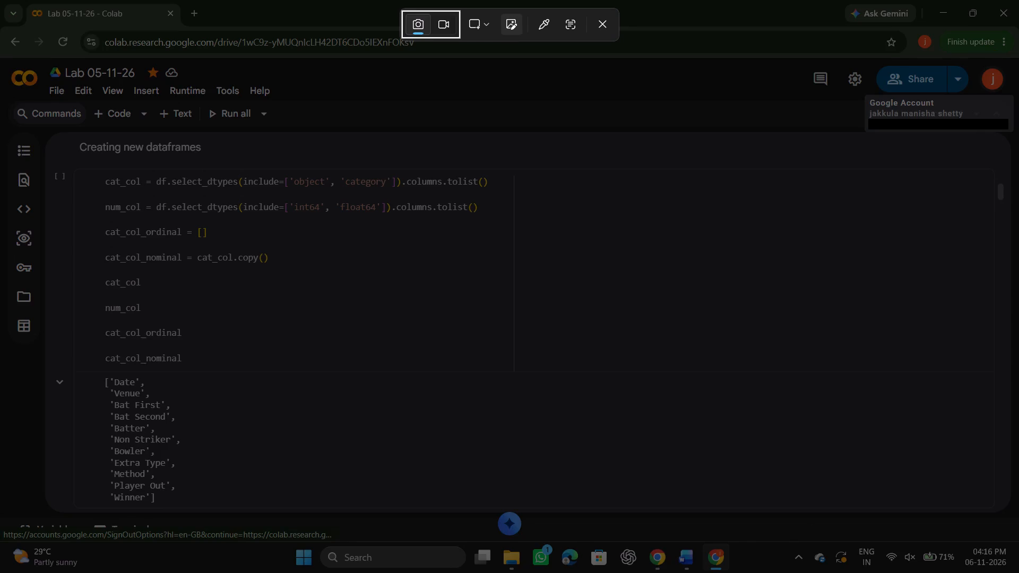
{"action": "left_click_drag", "start_coordinate": [0, 56], "coordinate": [904, 416]}
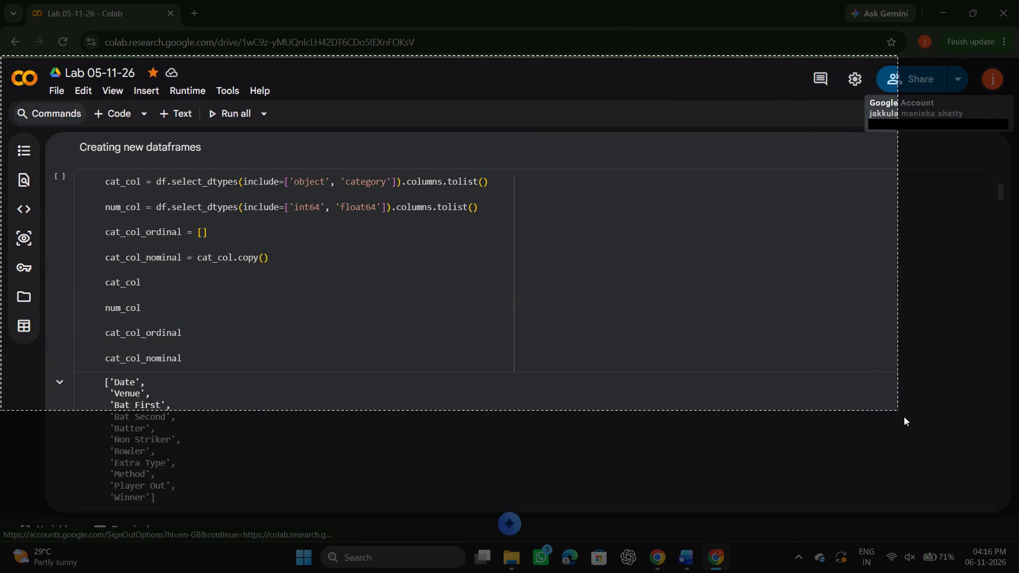
{"action": "left_click_drag", "start_coordinate": [904, 416], "coordinate": [1018, 508]}
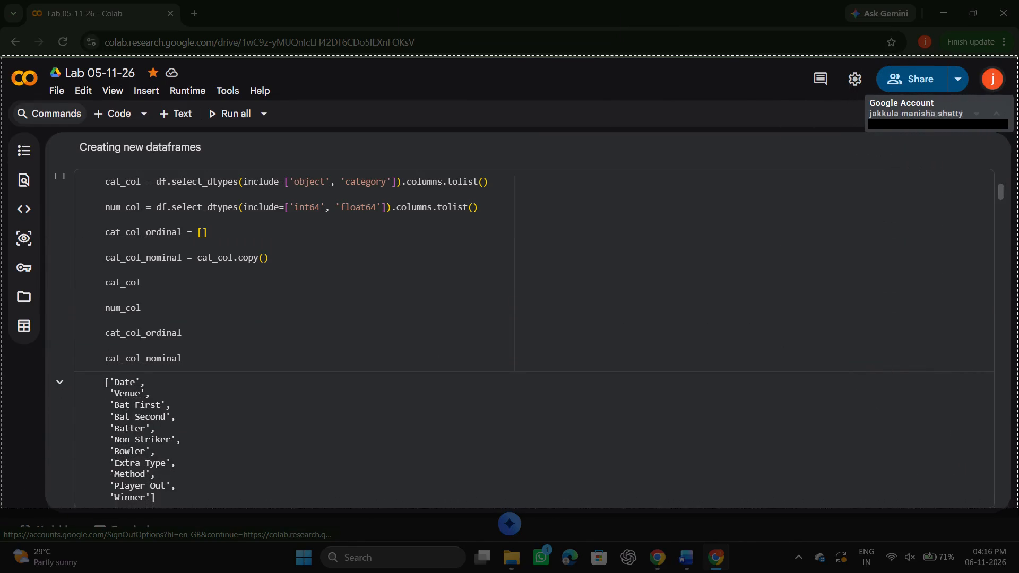
{"action": "left_click_drag", "start_coordinate": [1018, 508], "coordinate": [1018, 510]}
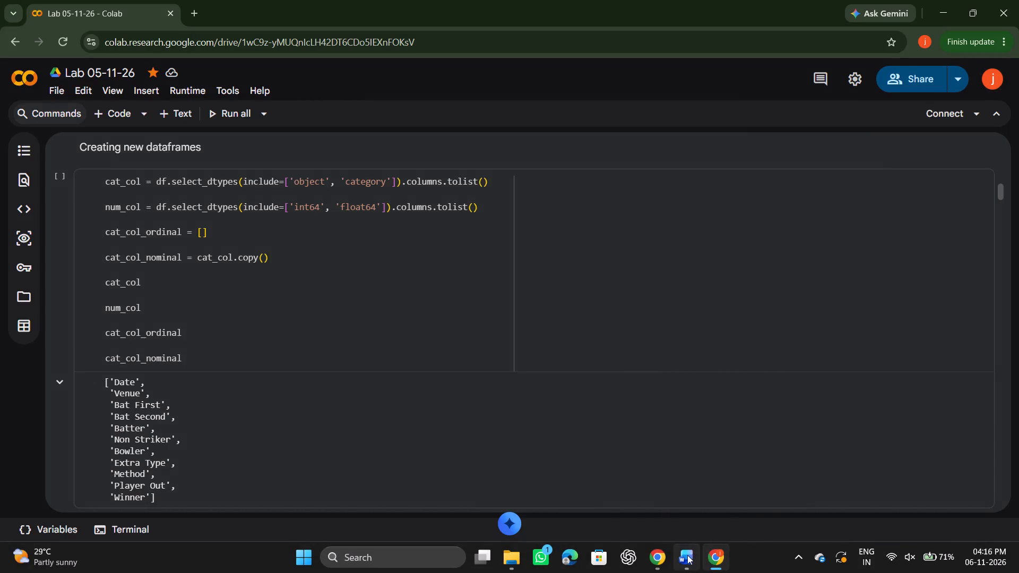
Switch to Word and paste the "Creating new dataframes" screenshot directly below the last EXPLANATION line, leaving no blank line between them.
{"action": "left_click", "coordinate": [687, 555]}
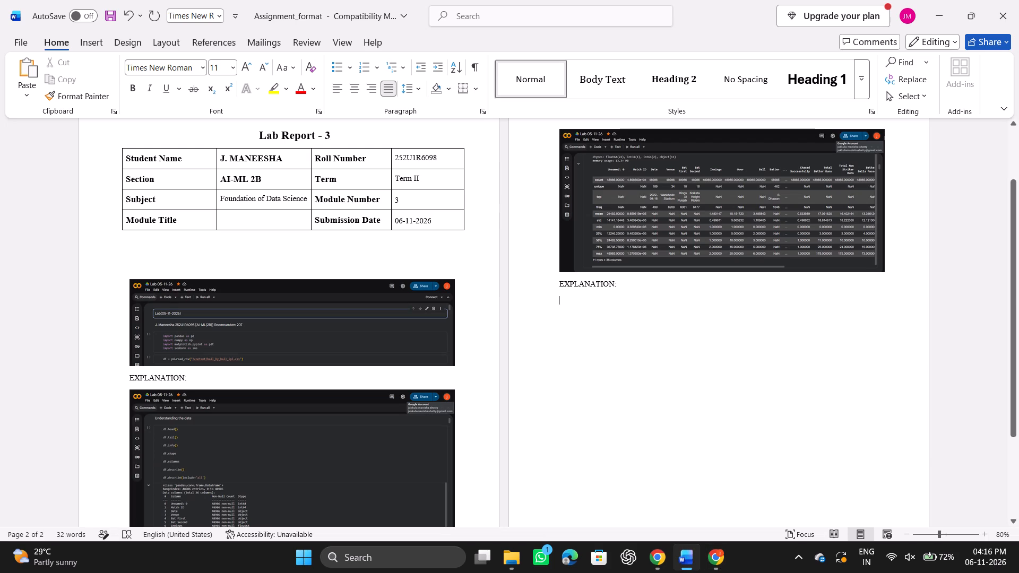
{"action": "key", "text": "ctrl+v"}
{"action": "key", "text": "Return"}
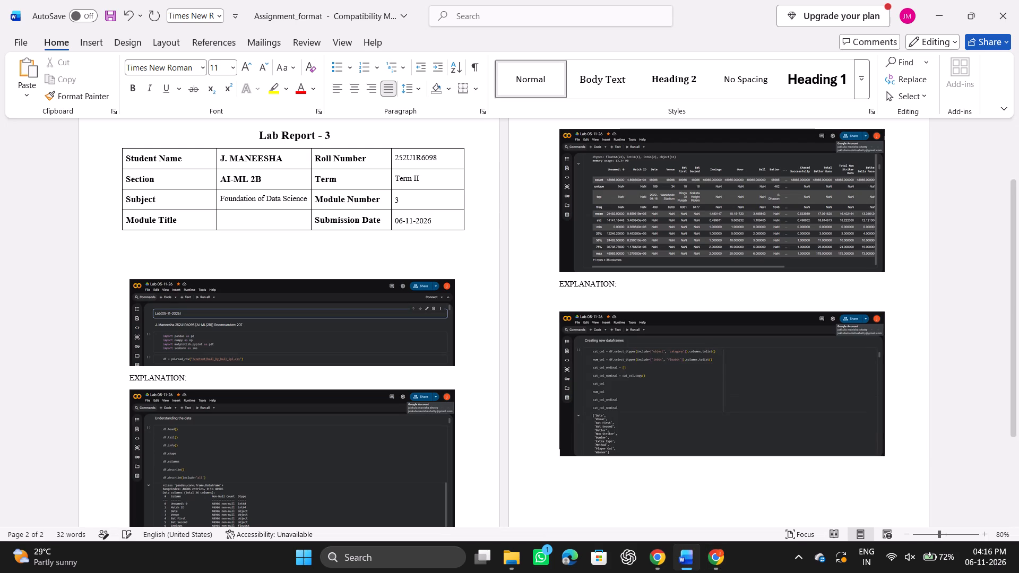
{"action": "key", "text": "BackSpace"}
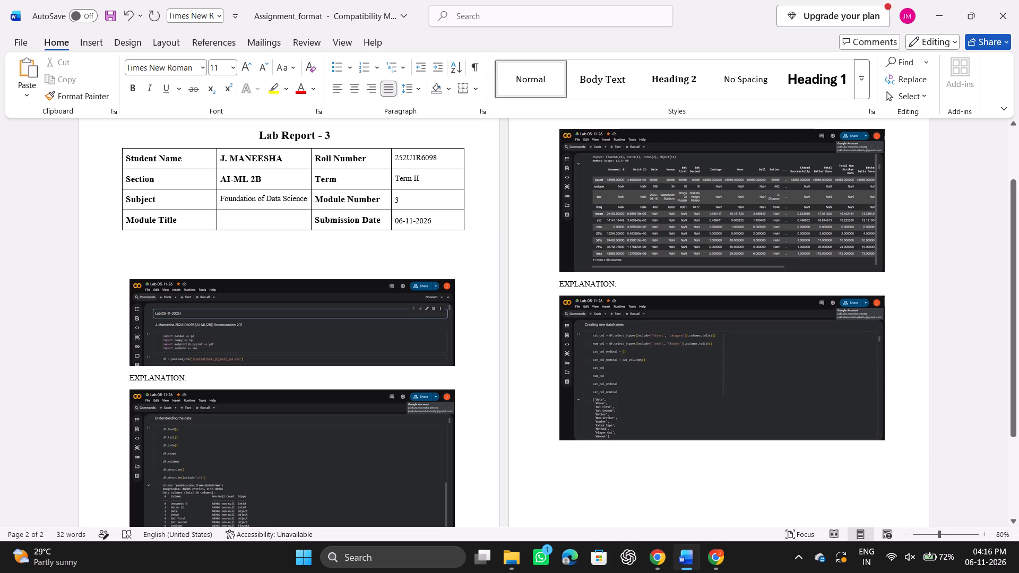
Add the line "EXPLANATION:" beneath the "Creating new dataframes" screenshot, followed by a new empty line.
{"action": "left_click", "coordinate": [893, 429]}
{"action": "key", "text": "Return"}
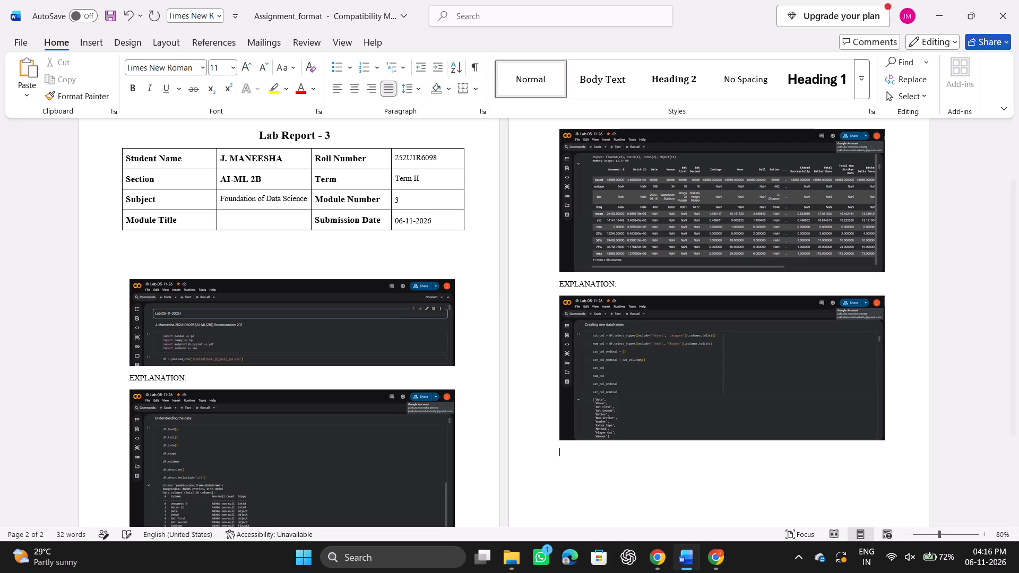
{"action": "type", "text": "EXPLANATION"}
{"action": "key", "text": "shift+colon"}
{"action": "key", "text": "Return"}
Switch to Chrome and capture a full-width screenshot of the pd.to_datetime(df['Date']).dt.year cell with its num_df caption and year output.
{"action": "left_click", "coordinate": [718, 557]}
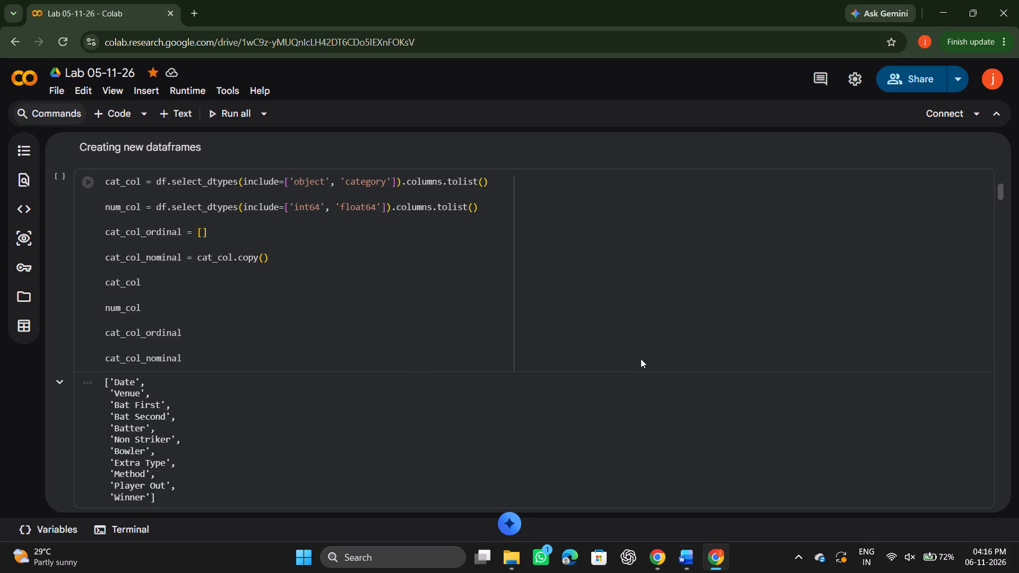
{"action": "scroll", "coordinate": [400, 378], "scroll_direction": "down", "scroll_amount": 5}
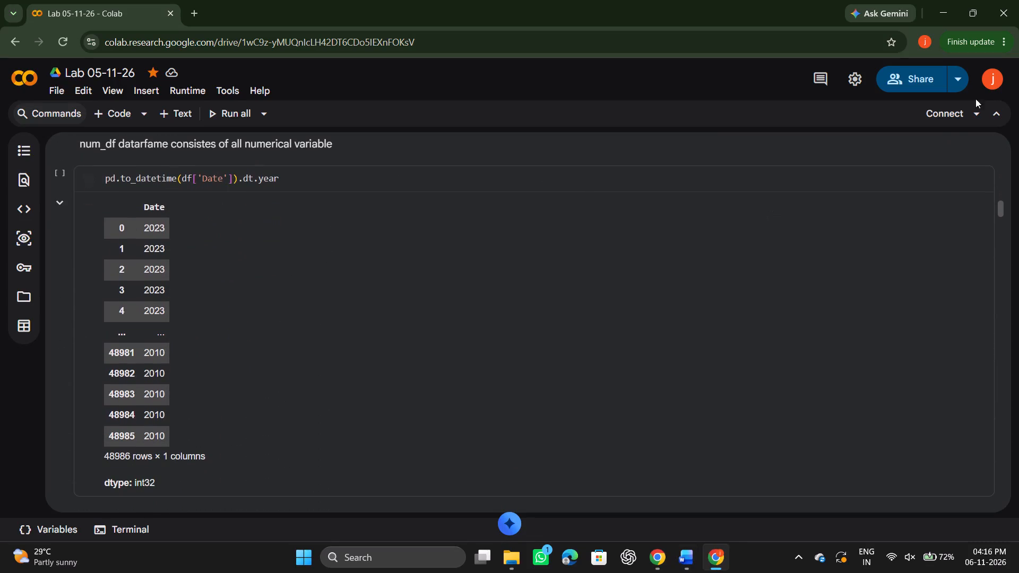
{"action": "key", "text": "Print"}
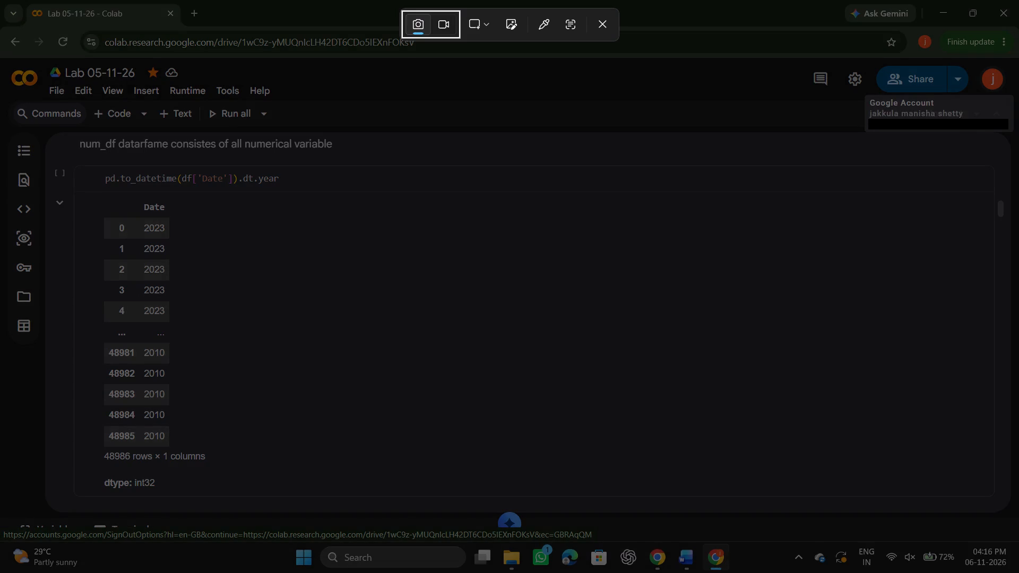
{"action": "left_click_drag", "start_coordinate": [0, 57], "coordinate": [674, 499]}
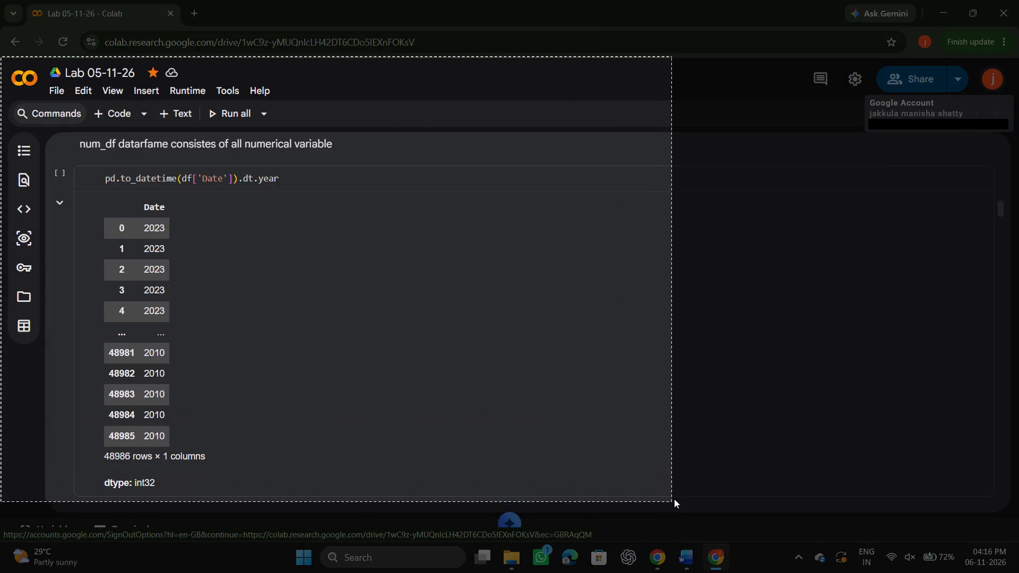
{"action": "left_click_drag", "start_coordinate": [674, 499], "coordinate": [757, 507]}
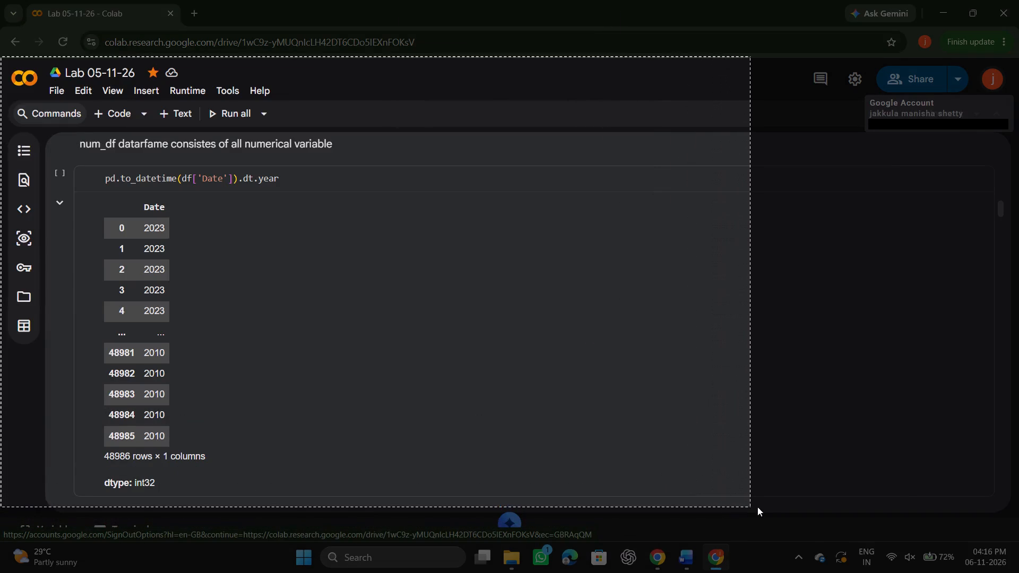
{"action": "left_click_drag", "start_coordinate": [757, 507], "coordinate": [948, 510]}
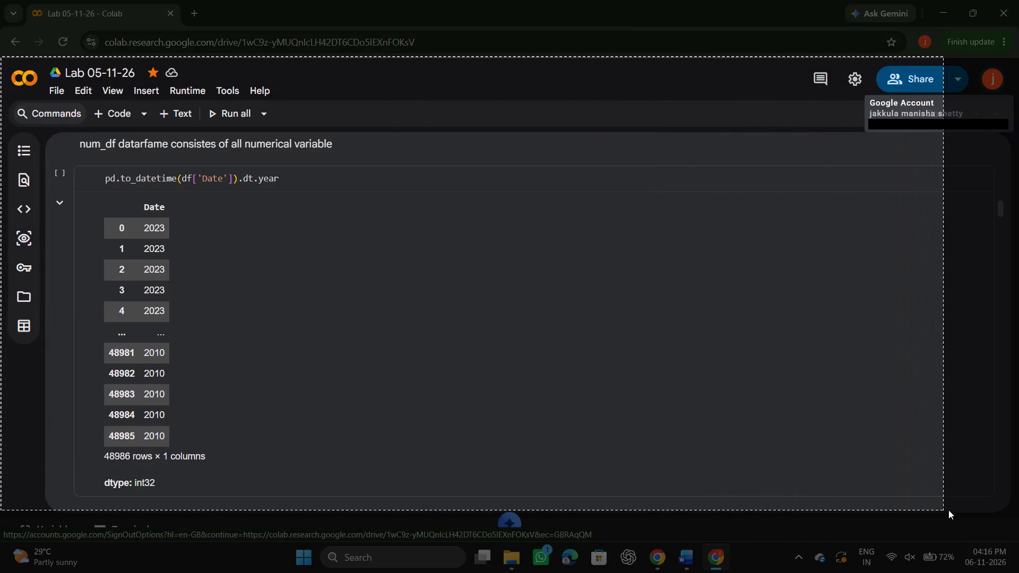
{"action": "left_click_drag", "start_coordinate": [948, 510], "coordinate": [1018, 511]}
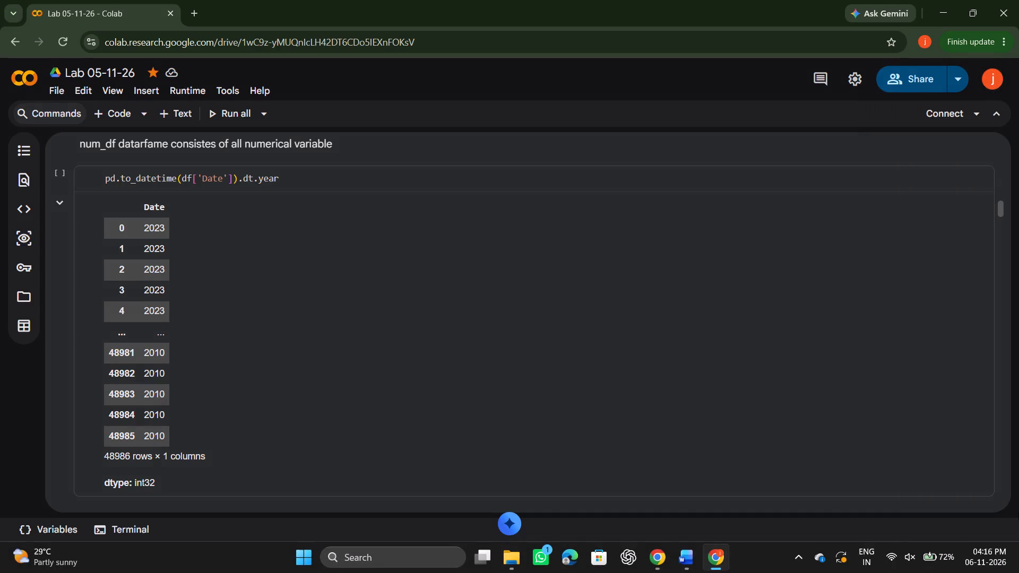
Switch to Word and paste the date-to-year cell screenshot below the last EXPLANATION line.
{"action": "left_click", "coordinate": [687, 553]}
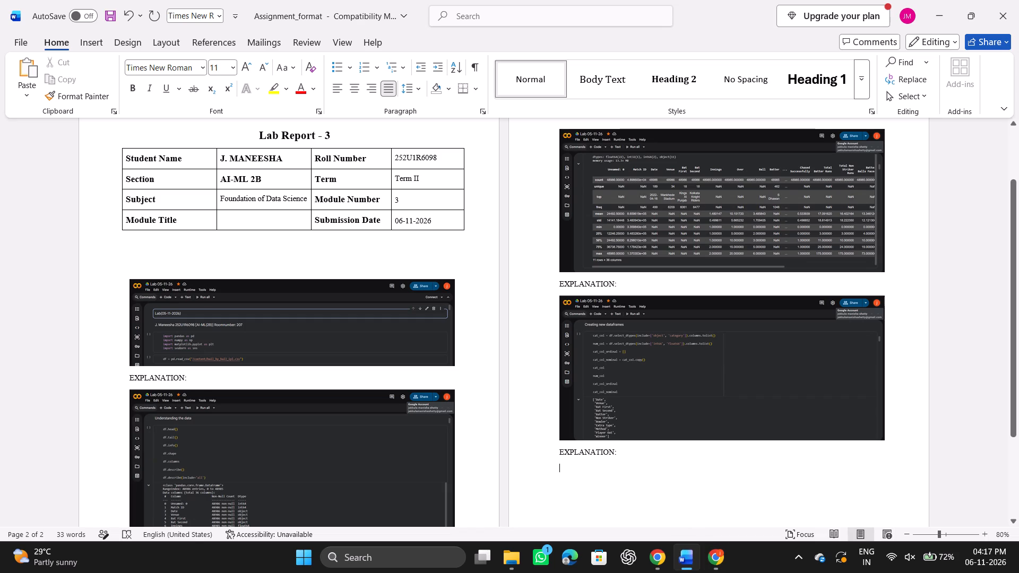
{"action": "key", "text": "ctrl+v"}
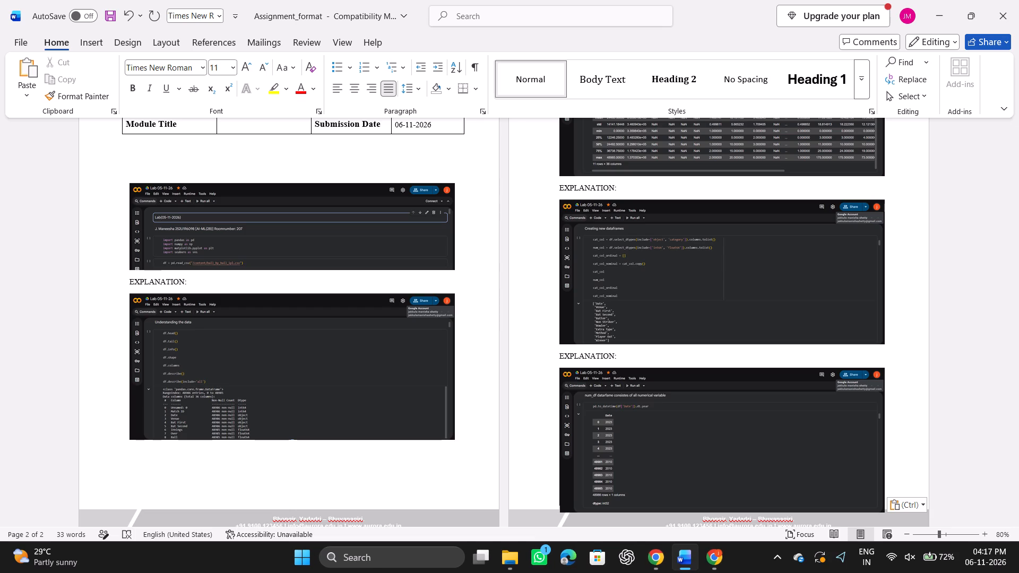
Add the line "EXPLANATION:" after the date-to-year cell screenshot, followed by a new empty line.
{"action": "scroll", "coordinate": [617, 392], "scroll_direction": "down", "scroll_amount": 1}
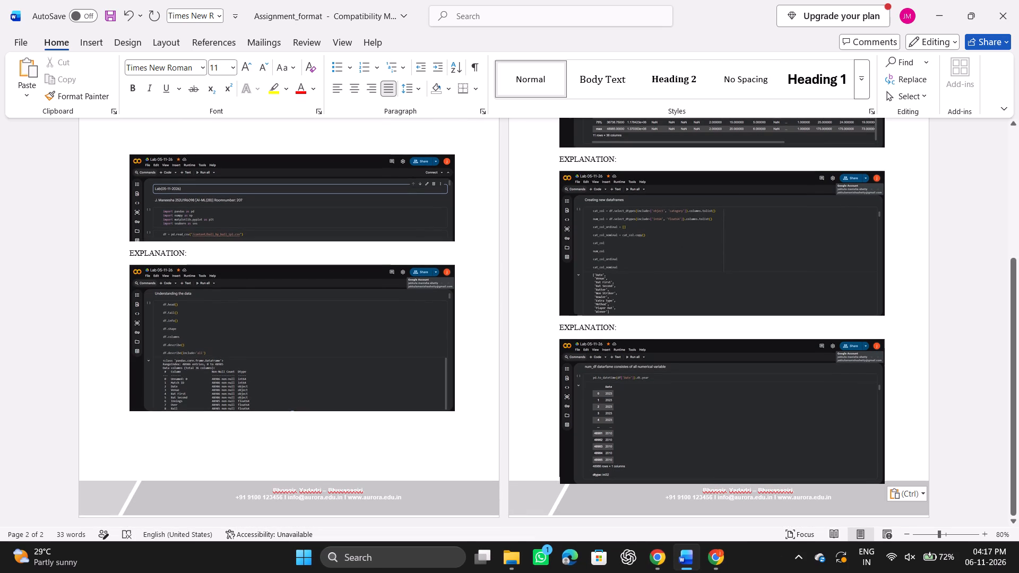
{"action": "left_click", "coordinate": [893, 474]}
{"action": "key", "text": "Return"}
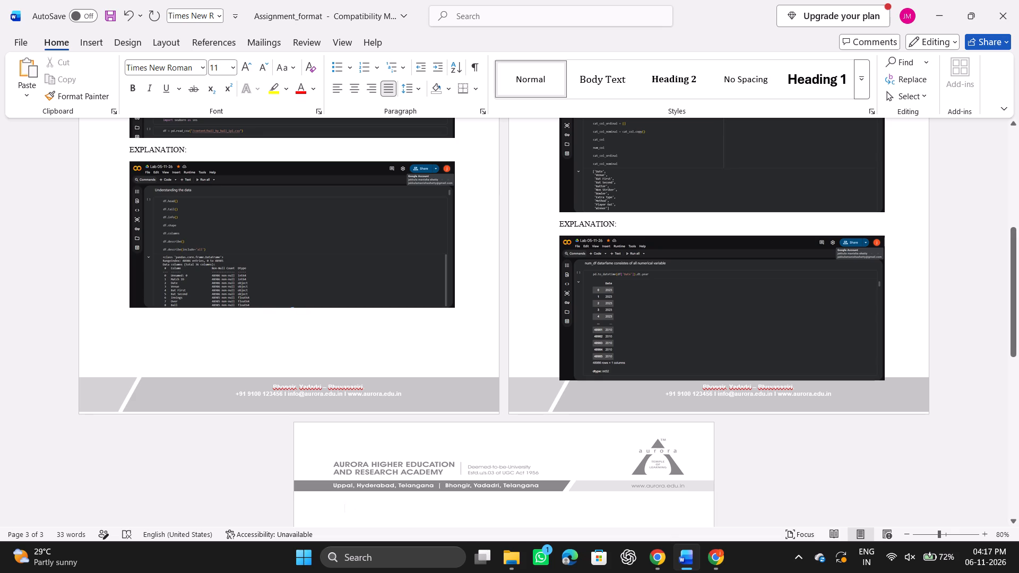
{"action": "type", "text": "EXPLANATION"}
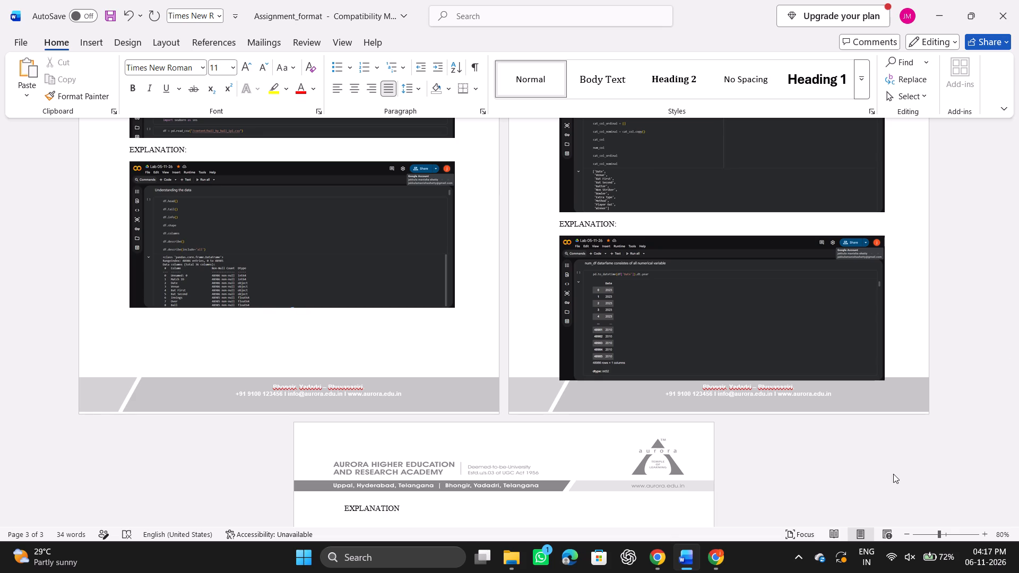
{"action": "key", "text": "shift+colon"}
{"action": "key", "text": "Return"}
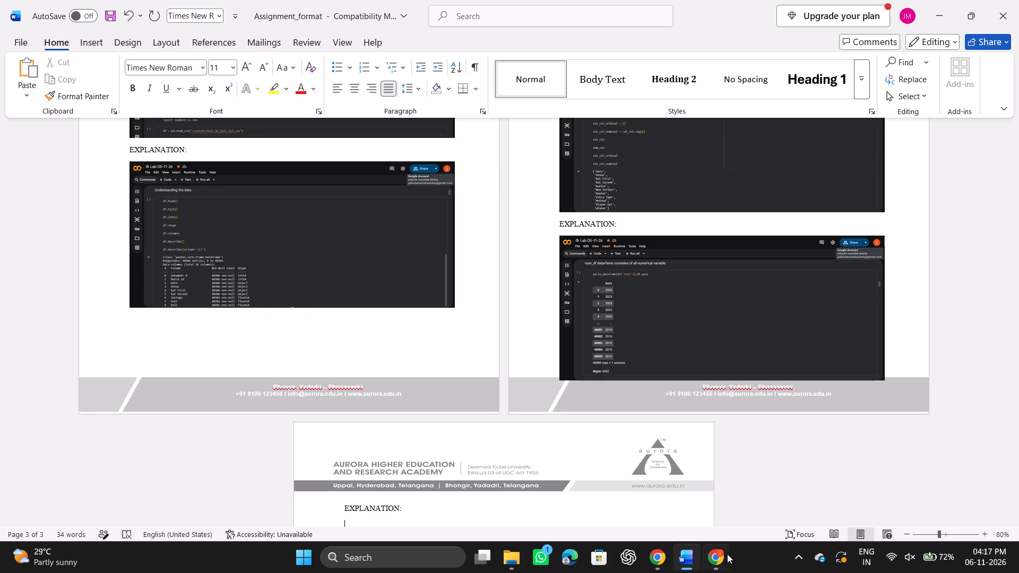
Switch to Chrome and capture a full-width screenshot of the "creating a new column of year" section with the df['Year'] output.
{"action": "left_click", "coordinate": [715, 553]}
{"action": "scroll", "coordinate": [360, 369], "scroll_direction": "down", "scroll_amount": 1}
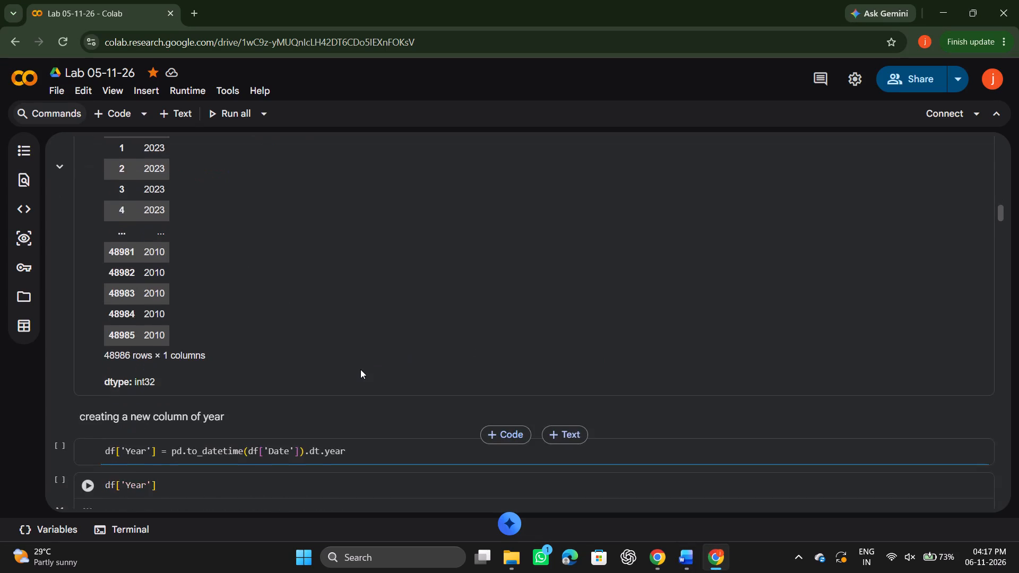
{"action": "scroll", "coordinate": [360, 369], "scroll_direction": "down", "scroll_amount": 3}
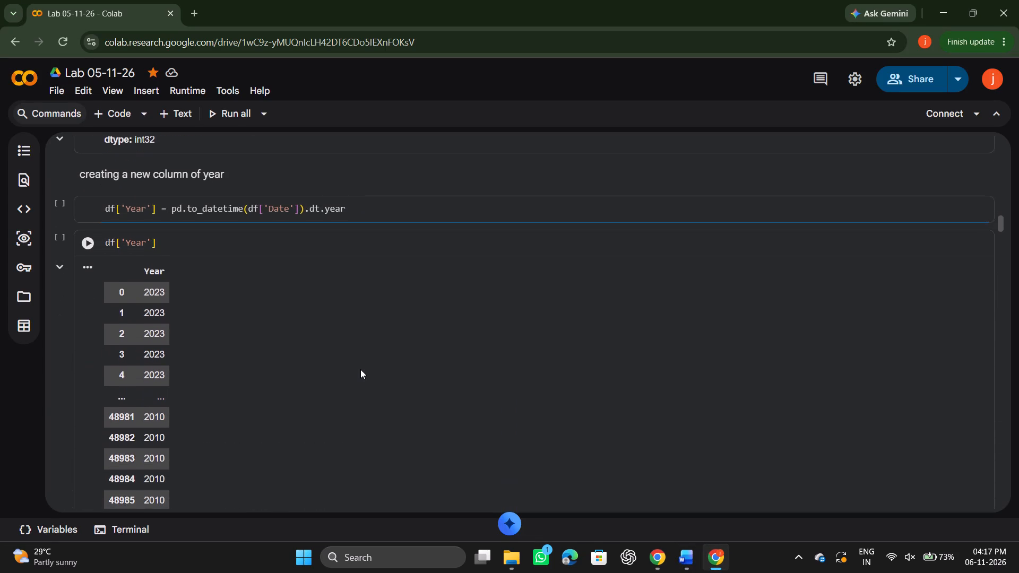
{"action": "scroll", "coordinate": [360, 369], "scroll_direction": "down", "scroll_amount": 1}
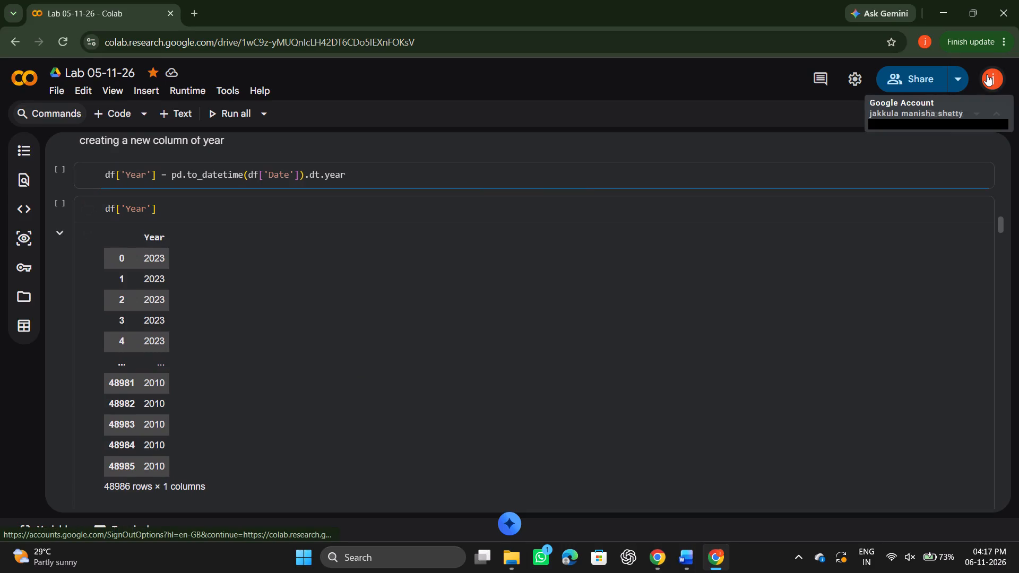
{"action": "key", "text": "Print"}
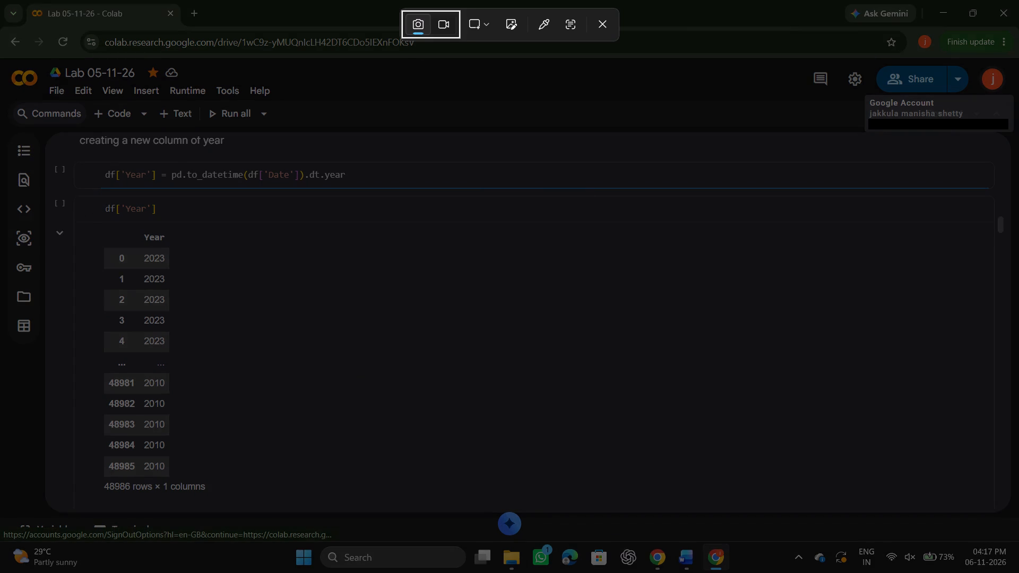
{"action": "left_click_drag", "start_coordinate": [0, 57], "coordinate": [796, 453]}
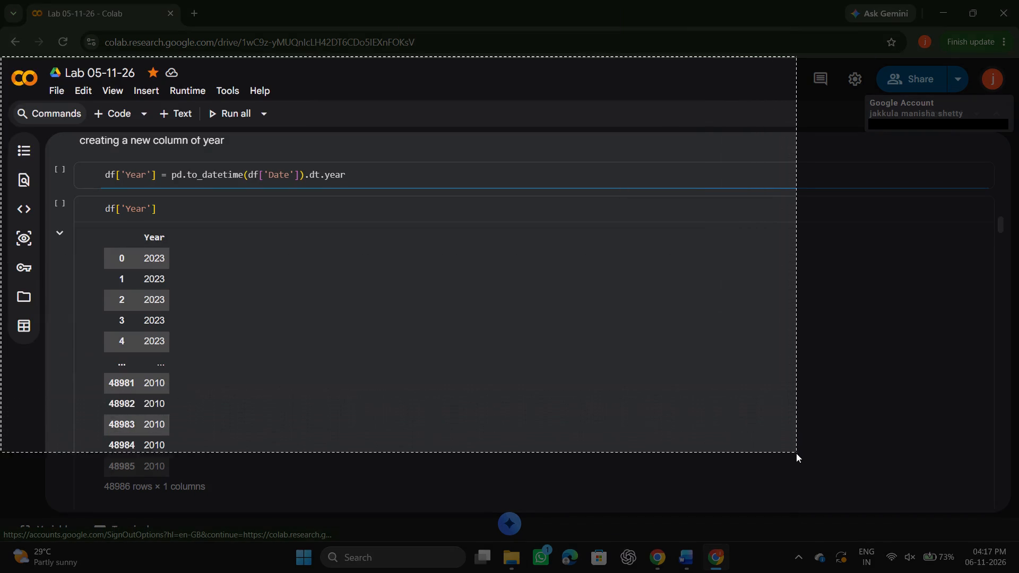
{"action": "left_click_drag", "start_coordinate": [796, 453], "coordinate": [830, 516]}
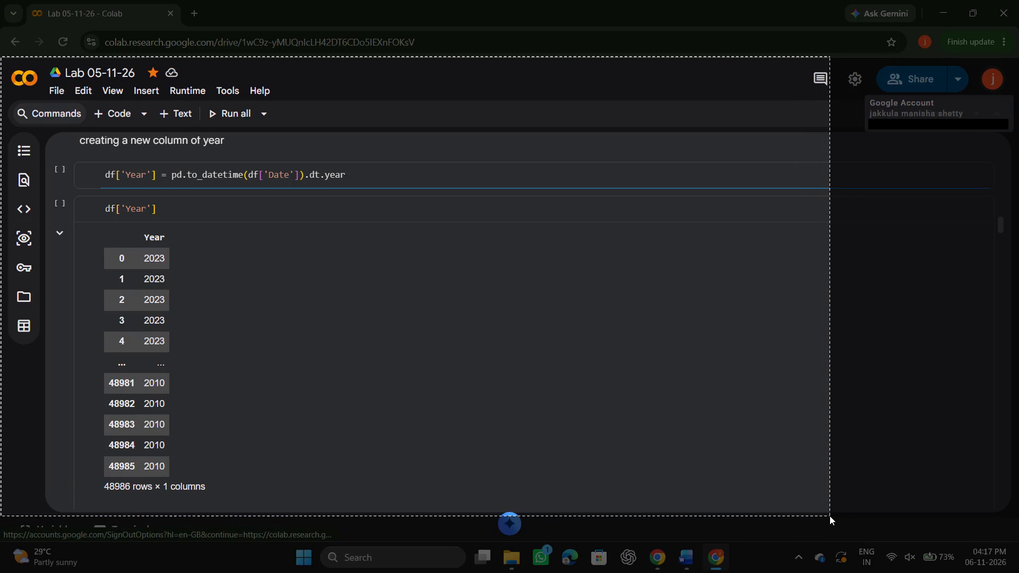
{"action": "left_click_drag", "start_coordinate": [830, 516], "coordinate": [998, 513]}
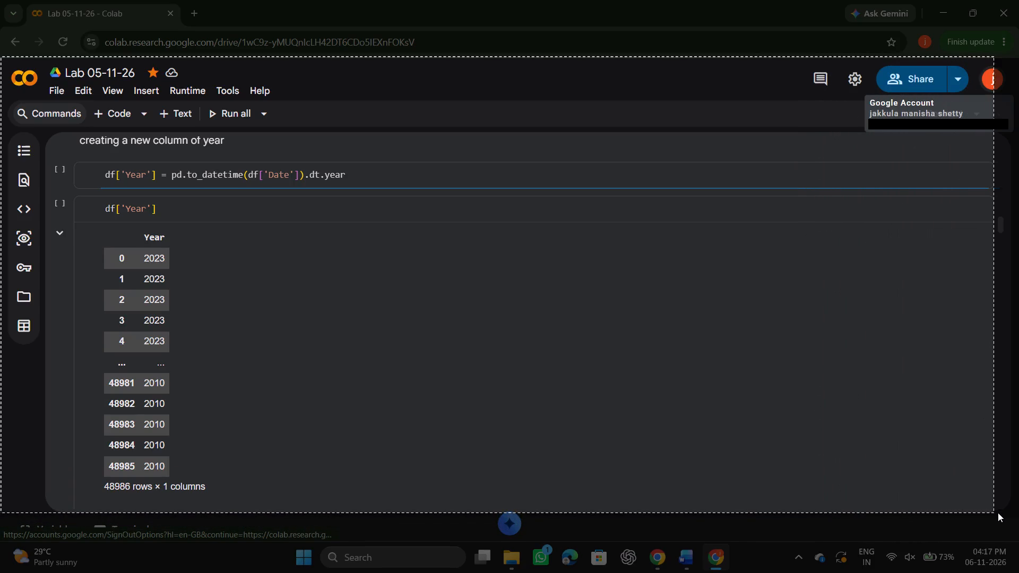
{"action": "left_click_drag", "start_coordinate": [998, 513], "coordinate": [1018, 512]}
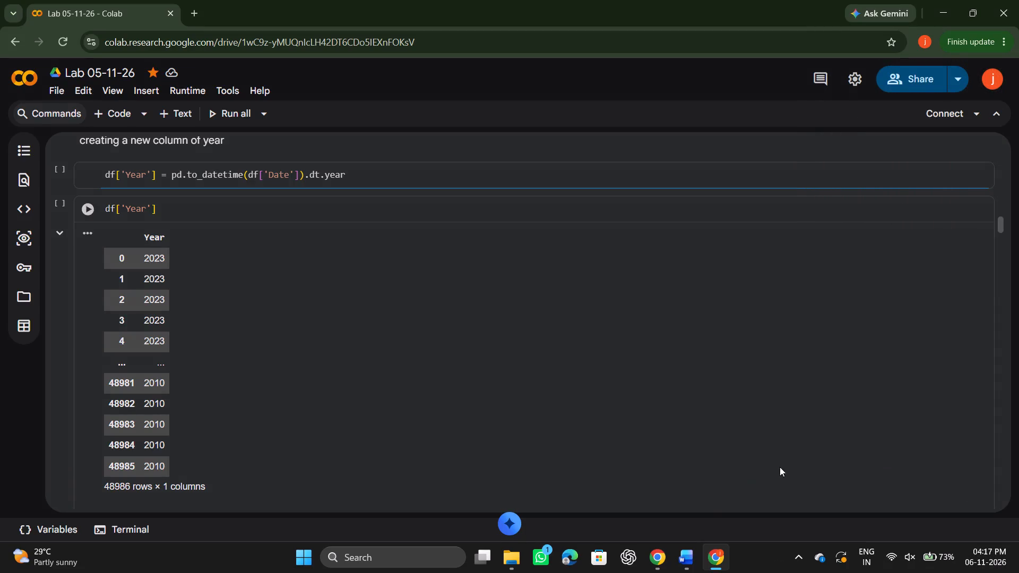
Switch to Word and paste the new-year-column screenshot below the last EXPLANATION line, followed by a new empty line.
{"action": "left_click", "coordinate": [688, 557]}
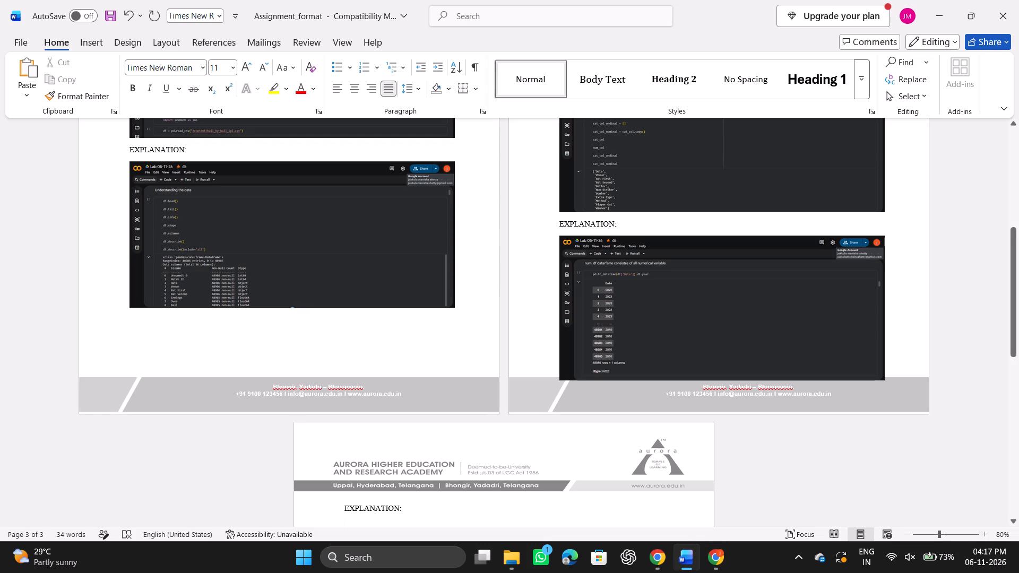
{"action": "key", "text": "ctrl+v"}
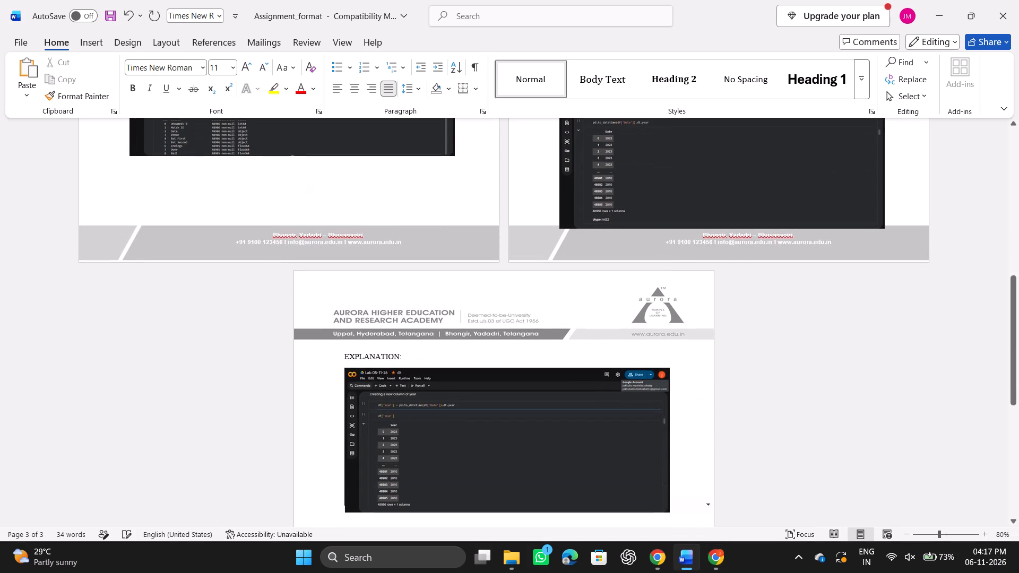
{"action": "left_click", "coordinate": [681, 487]}
{"action": "key", "text": "Return"}
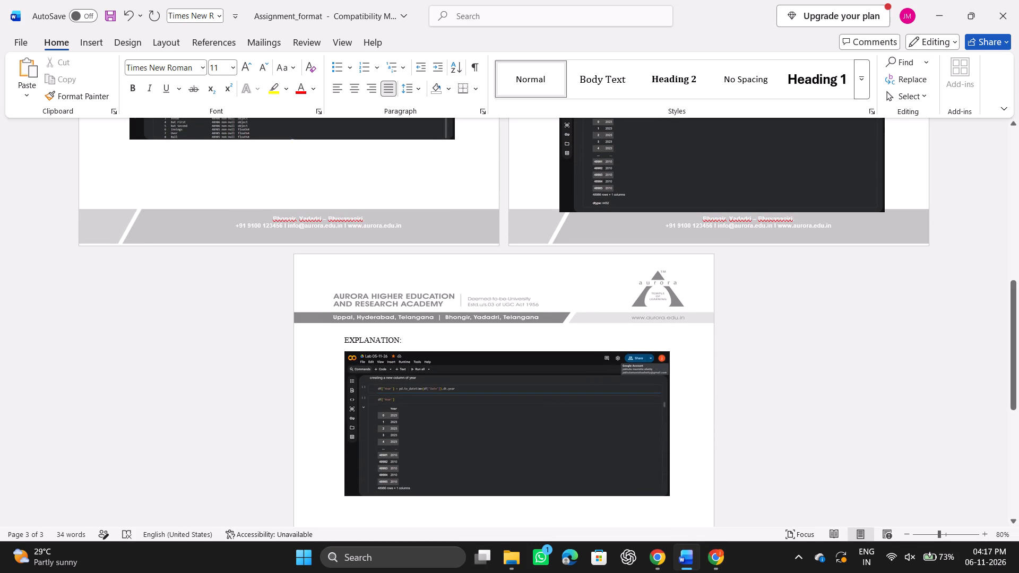
Switch to Chrome and capture a full-width screenshot of the "Year column is updated into this" section with the df.columns output.
{"action": "left_click", "coordinate": [713, 558]}
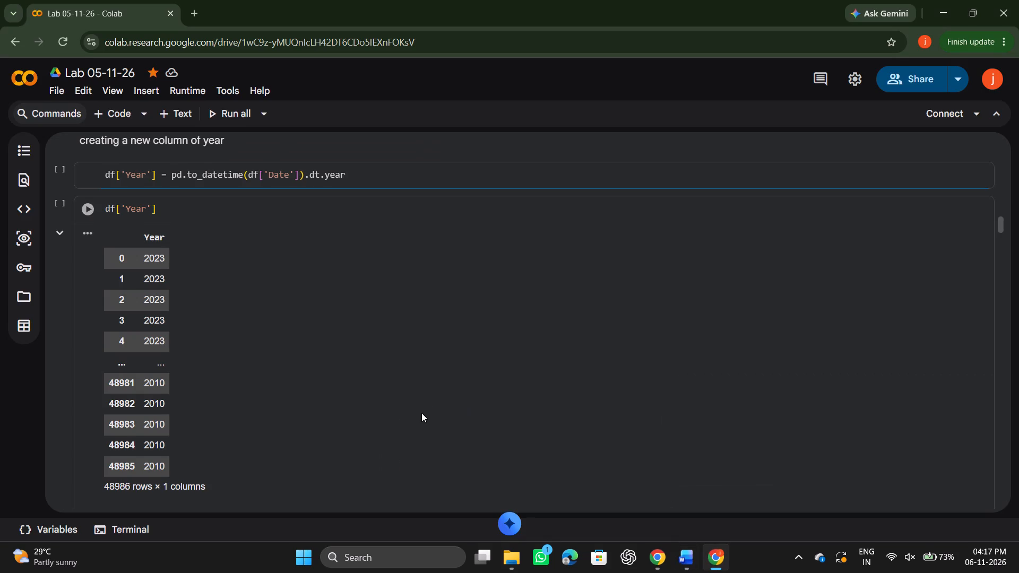
{"action": "scroll", "coordinate": [421, 413], "scroll_direction": "down", "scroll_amount": 3}
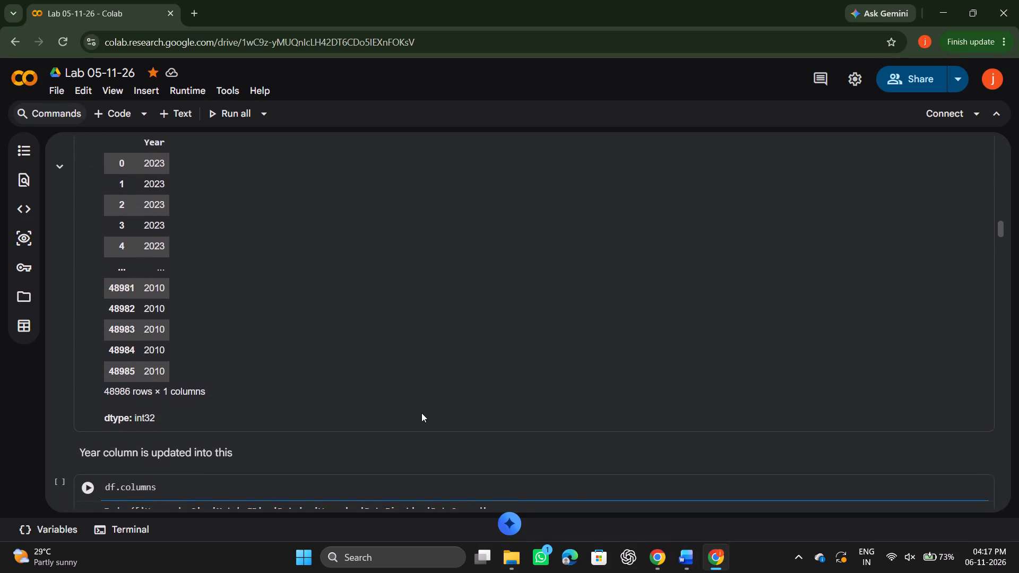
{"action": "scroll", "coordinate": [421, 413], "scroll_direction": "down", "scroll_amount": 2}
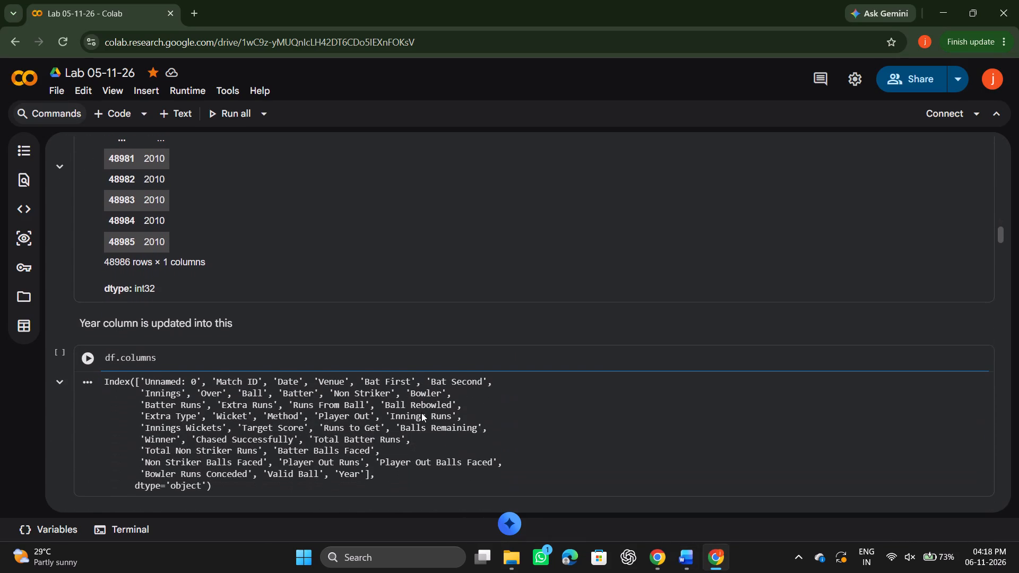
{"action": "scroll", "coordinate": [421, 413], "scroll_direction": "down", "scroll_amount": 3}
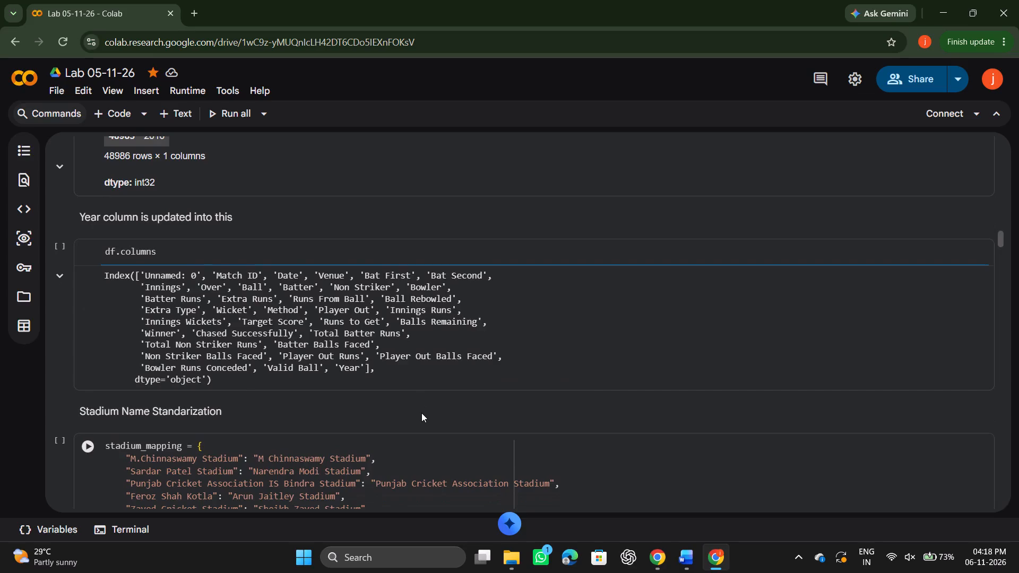
{"action": "scroll", "coordinate": [421, 413], "scroll_direction": "up", "scroll_amount": 2}
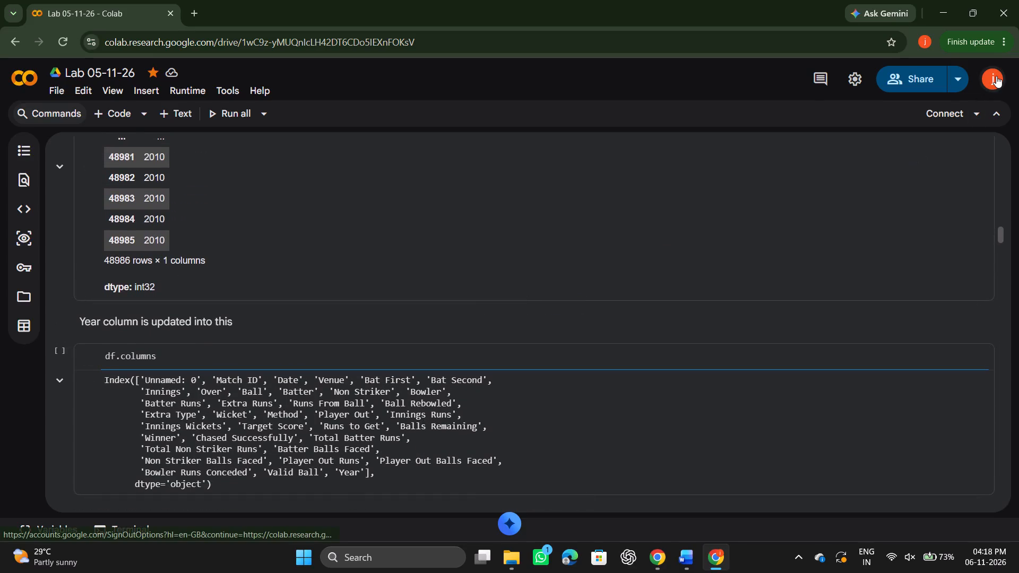
{"action": "key", "text": "Print"}
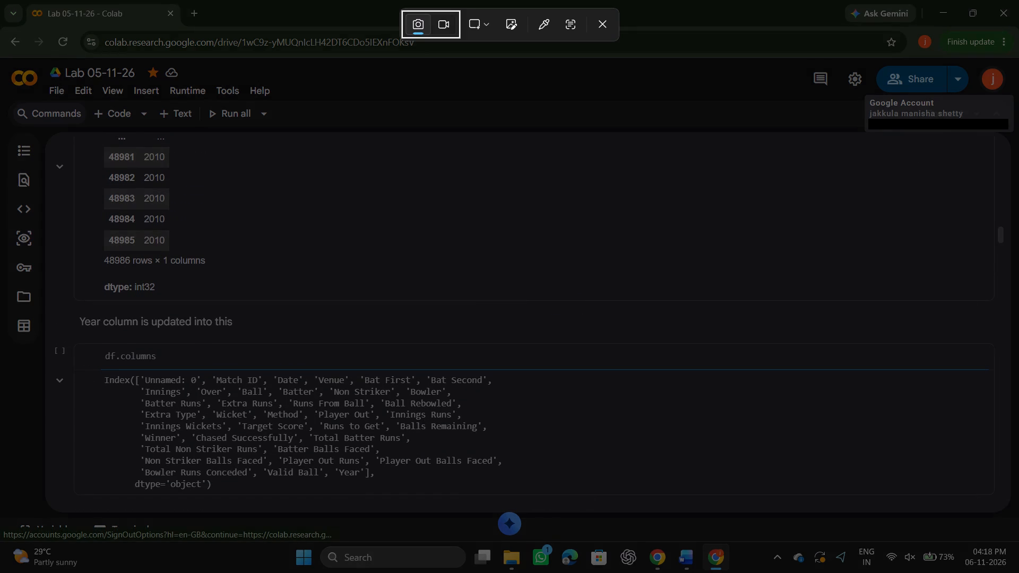
{"action": "left_click_drag", "start_coordinate": [0, 57], "coordinate": [696, 508]}
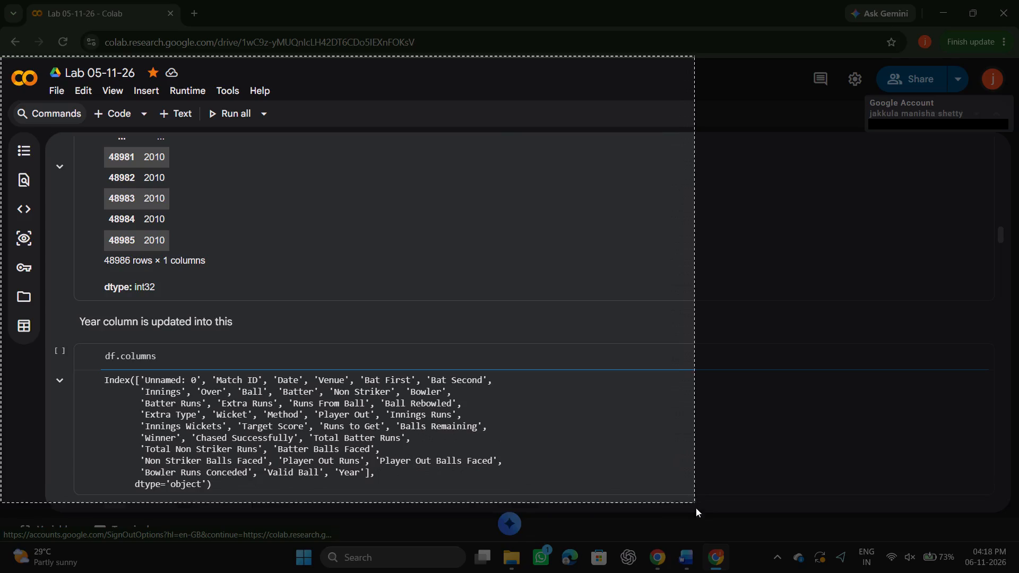
{"action": "left_click_drag", "start_coordinate": [696, 508], "coordinate": [817, 513]}
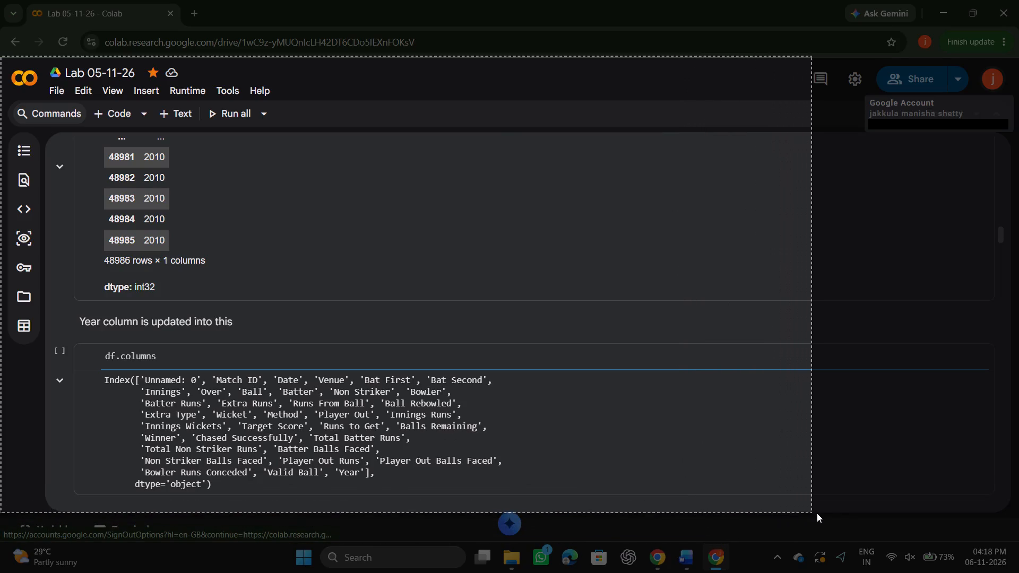
{"action": "left_click_drag", "start_coordinate": [817, 513], "coordinate": [998, 510]}
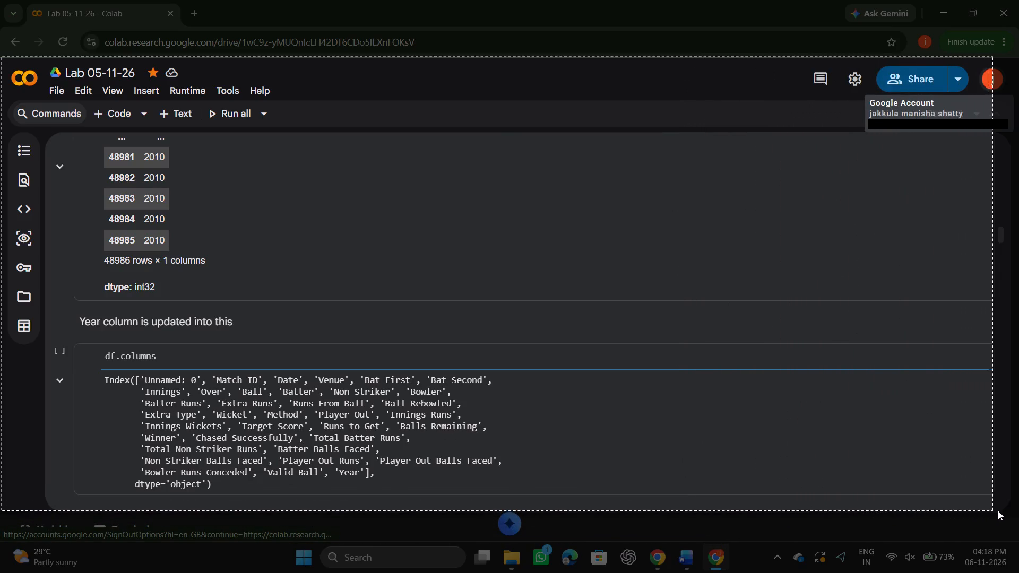
{"action": "left_click_drag", "start_coordinate": [998, 510], "coordinate": [1018, 511]}
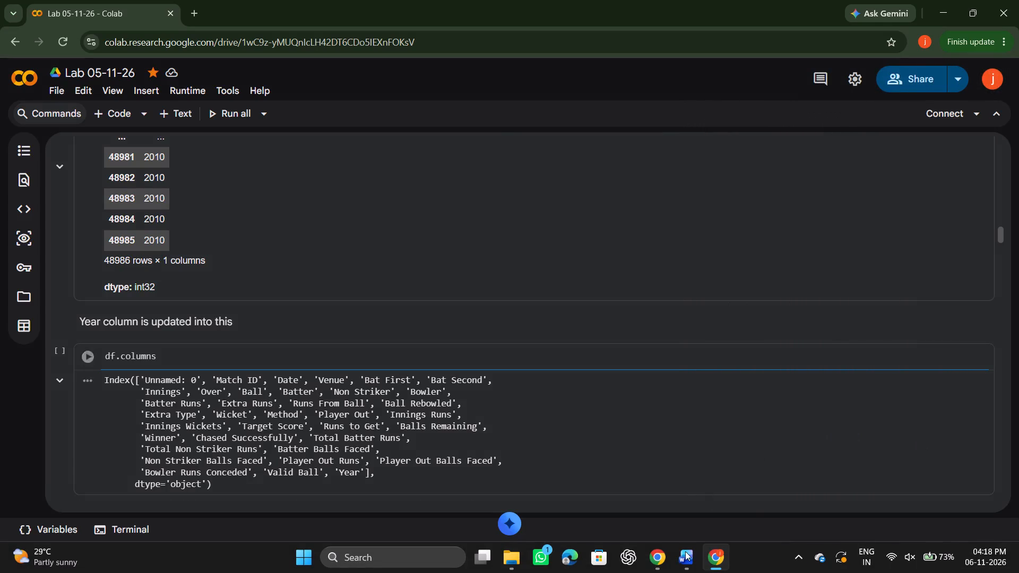
Switch to Word and paste the df.columns screenshot directly below the new-year-column screenshot.
{"action": "left_click", "coordinate": [683, 566]}
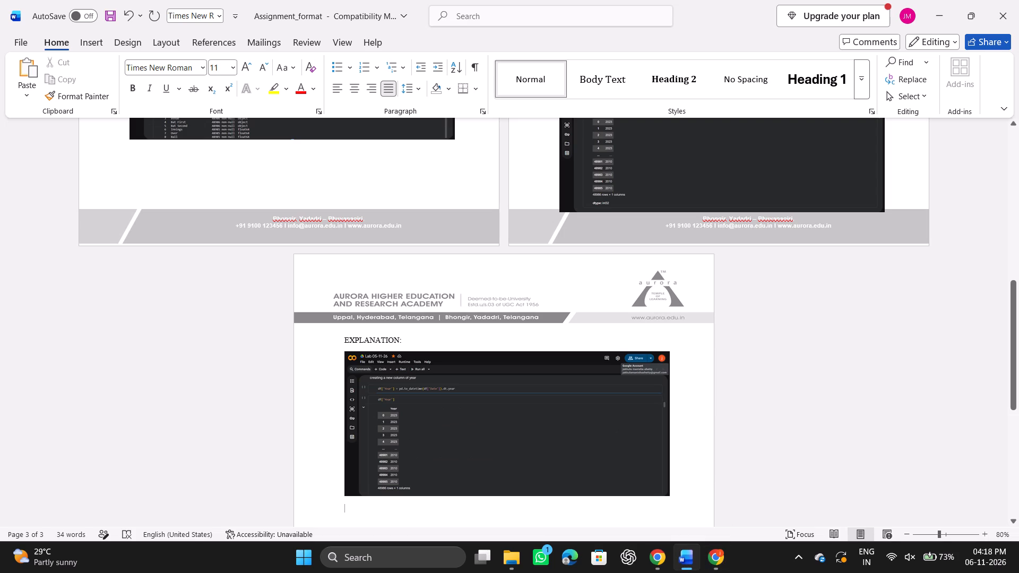
{"action": "key", "text": "ctrl+v"}
{"action": "scroll", "coordinate": [456, 454], "scroll_direction": "down", "scroll_amount": 1}
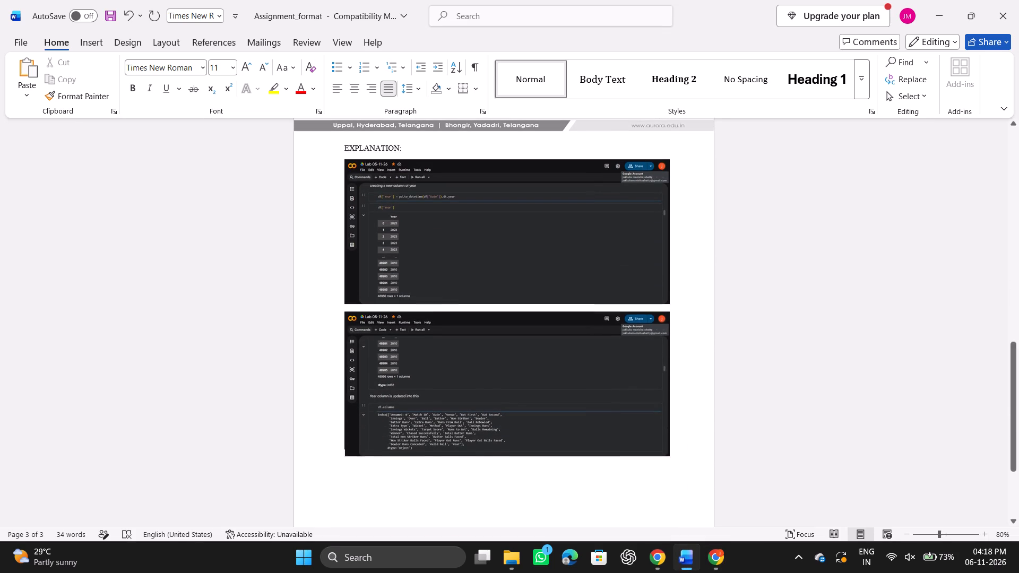
Add the line "EXPLANATION:" beneath the df.columns screenshot, followed by a new empty line.
{"action": "left_click", "coordinate": [350, 471]}
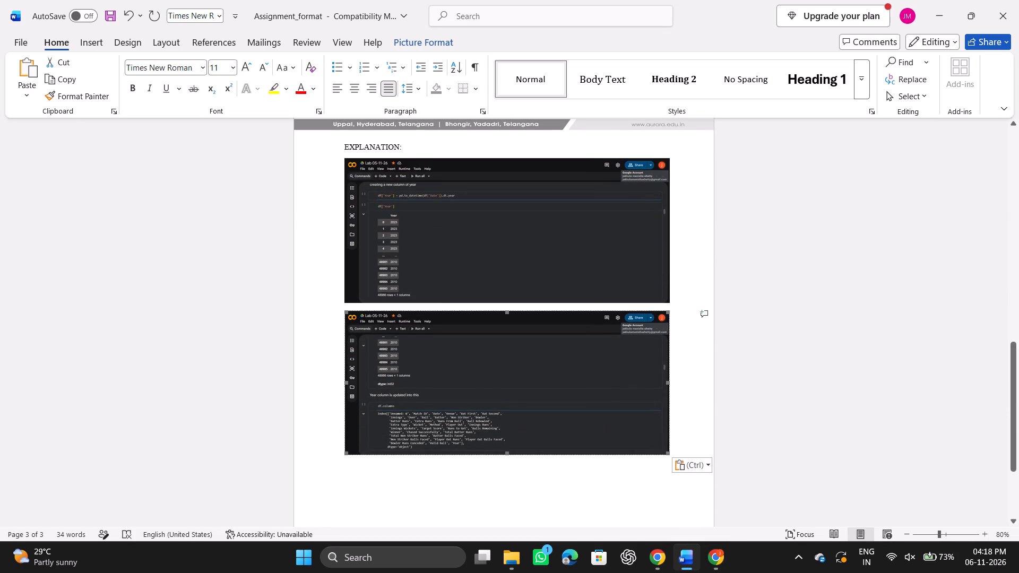
{"action": "left_click", "coordinate": [677, 445]}
{"action": "key", "text": "Return"}
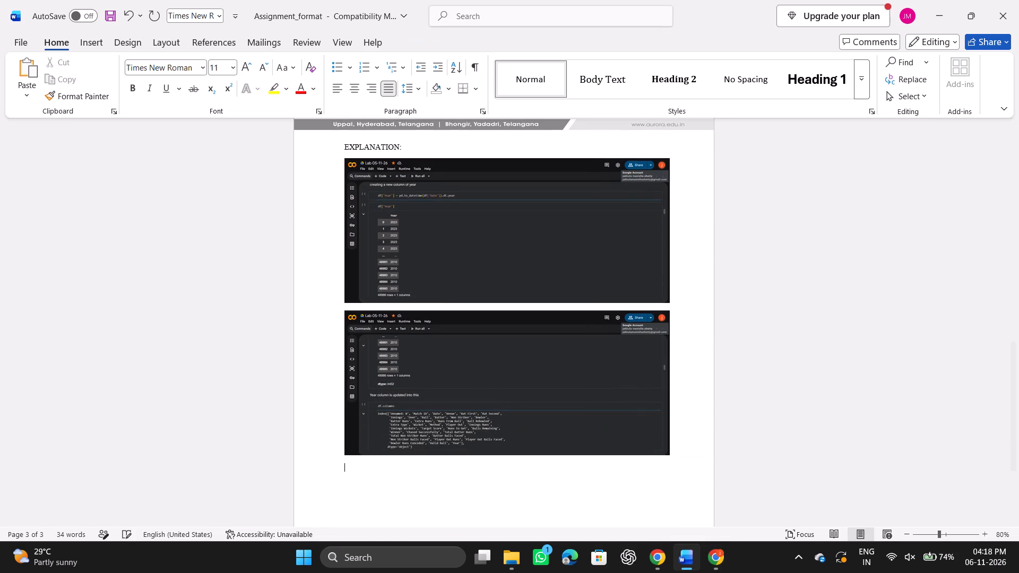
{"action": "type", "text": "EXPLANATION"}
{"action": "key", "text": "shift+colon"}
{"action": "key", "text": "Return"}
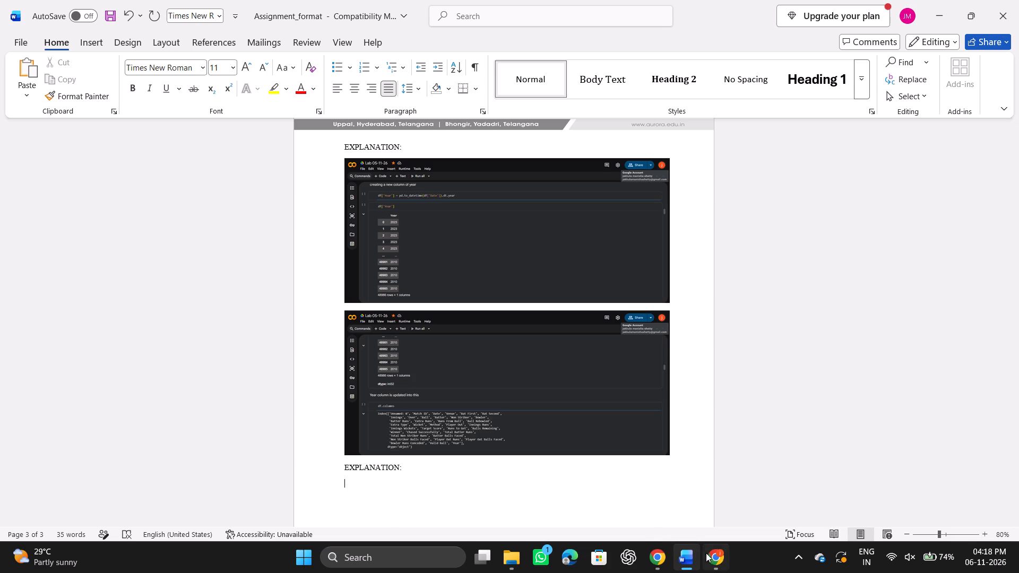
Switch to Chrome and capture a full-width screenshot of the stadium_mapping cell together with the df["Venue"] replace and unique cell.
{"action": "left_click", "coordinate": [711, 558]}
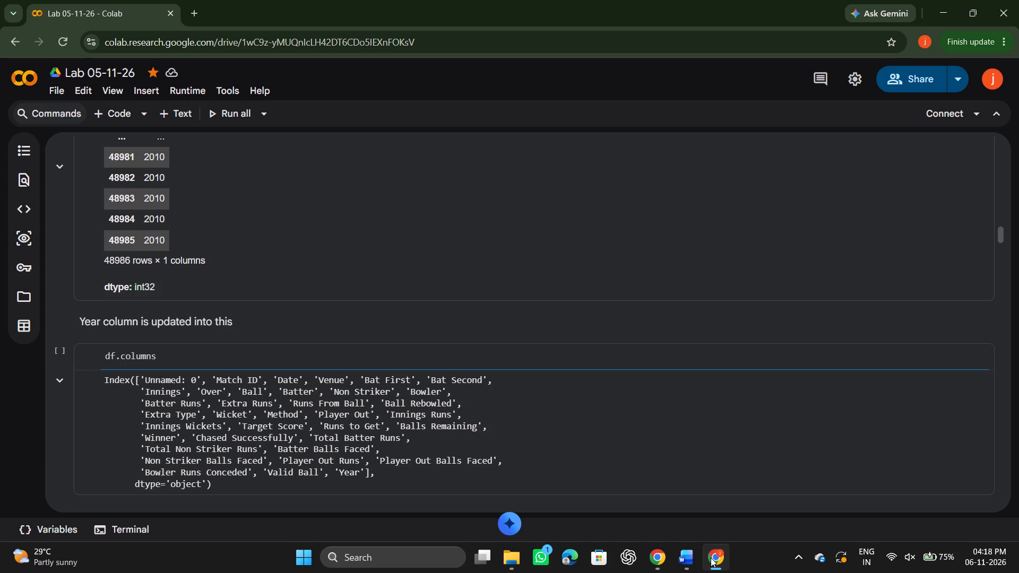
{"action": "scroll", "coordinate": [571, 407], "scroll_direction": "down", "scroll_amount": 3}
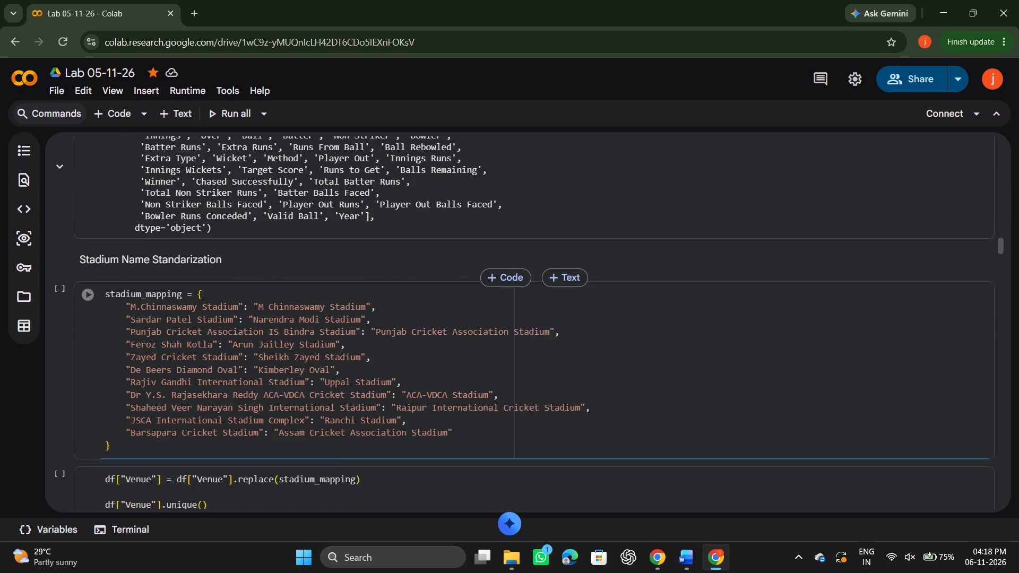
{"action": "scroll", "coordinate": [571, 407], "scroll_direction": "down", "scroll_amount": 2}
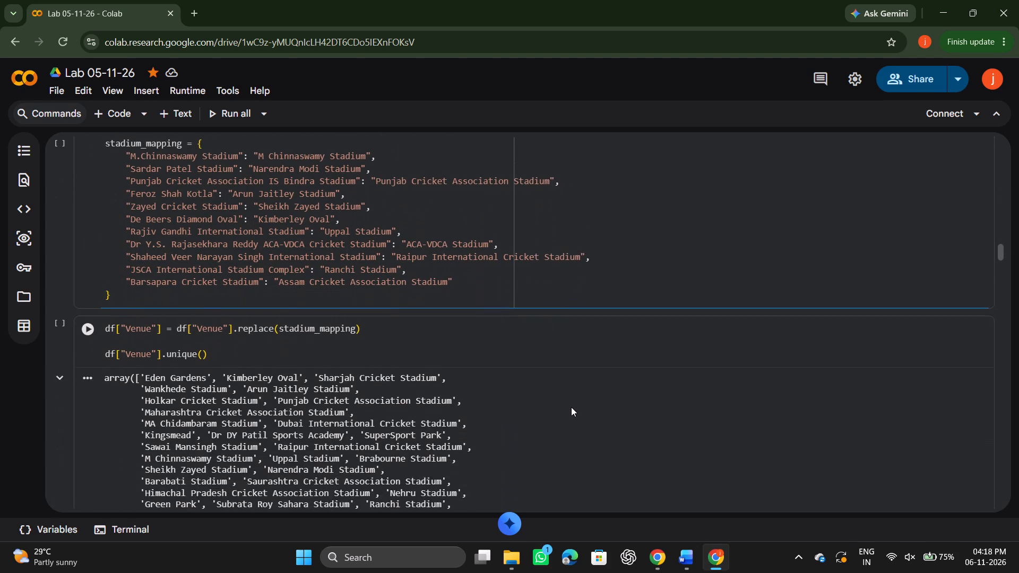
{"action": "scroll", "coordinate": [571, 407], "scroll_direction": "down", "scroll_amount": 1}
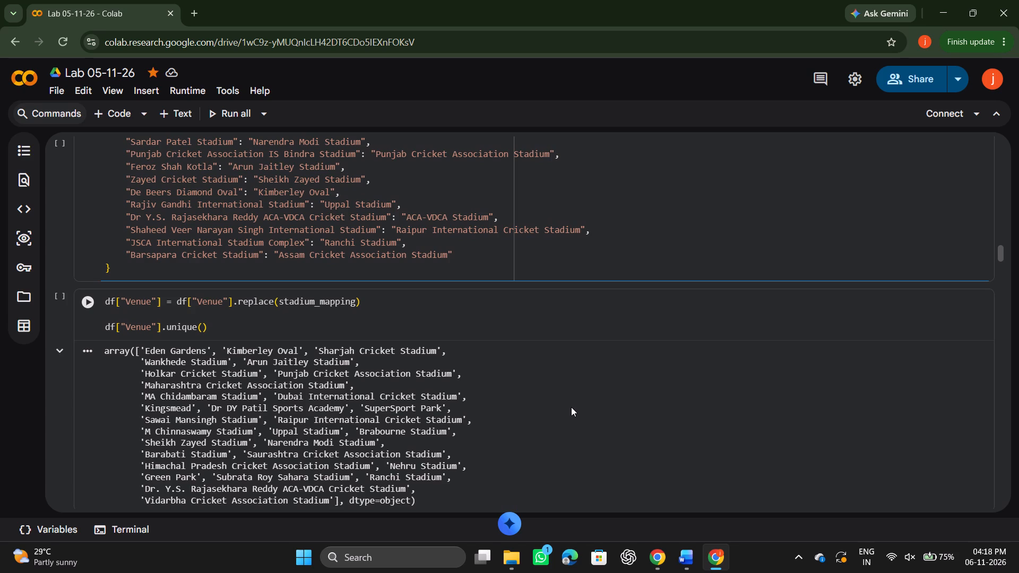
{"action": "scroll", "coordinate": [571, 407], "scroll_direction": "up", "scroll_amount": 1}
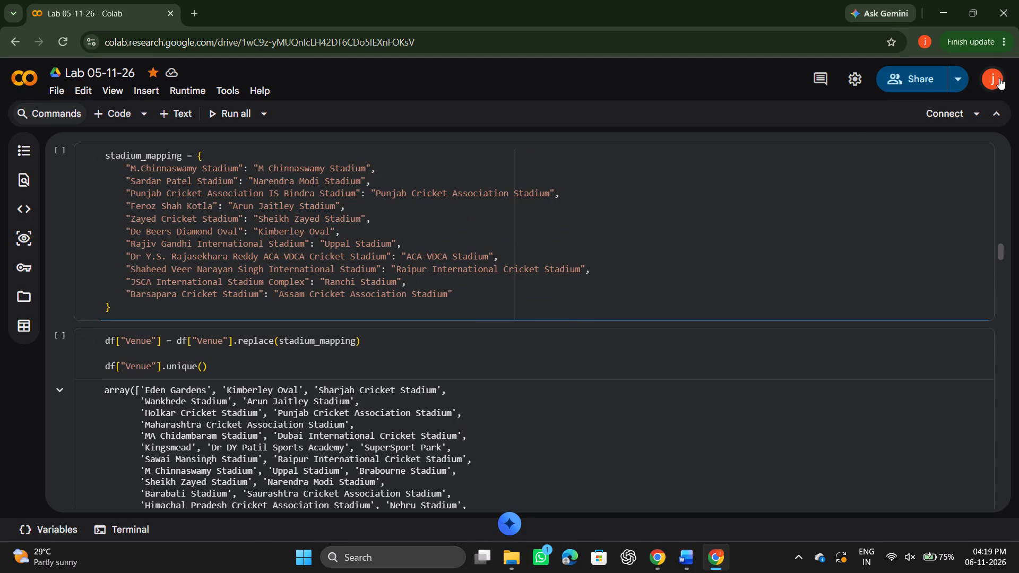
{"action": "key", "text": "Print"}
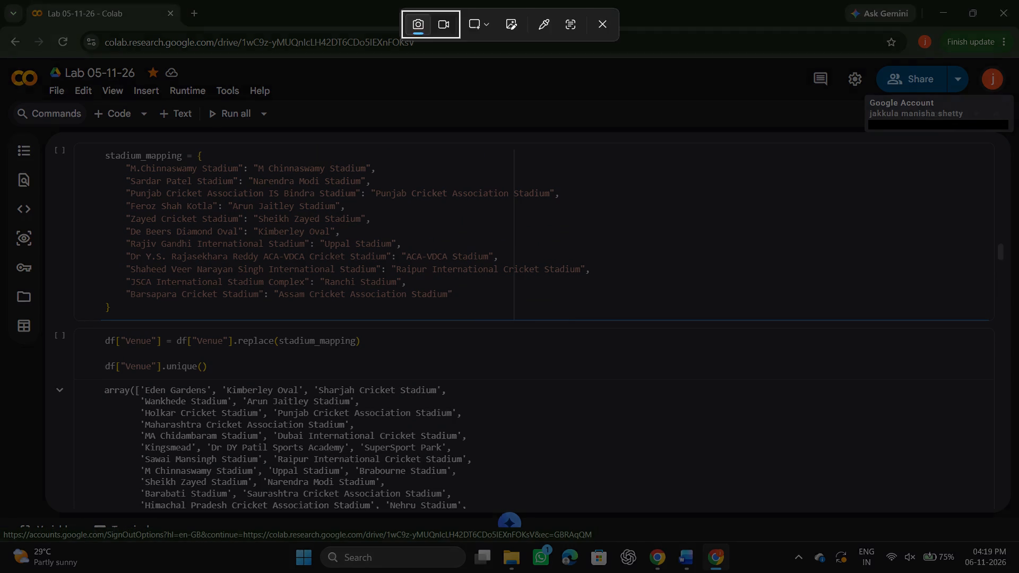
{"action": "left_click_drag", "start_coordinate": [0, 57], "coordinate": [165, 160]}
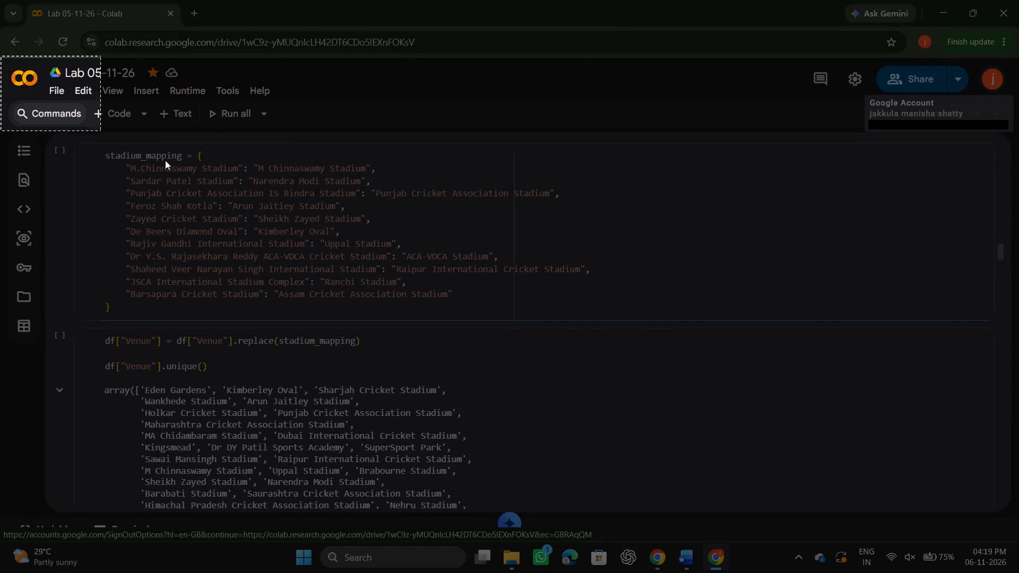
{"action": "left_click_drag", "start_coordinate": [165, 160], "coordinate": [678, 515]}
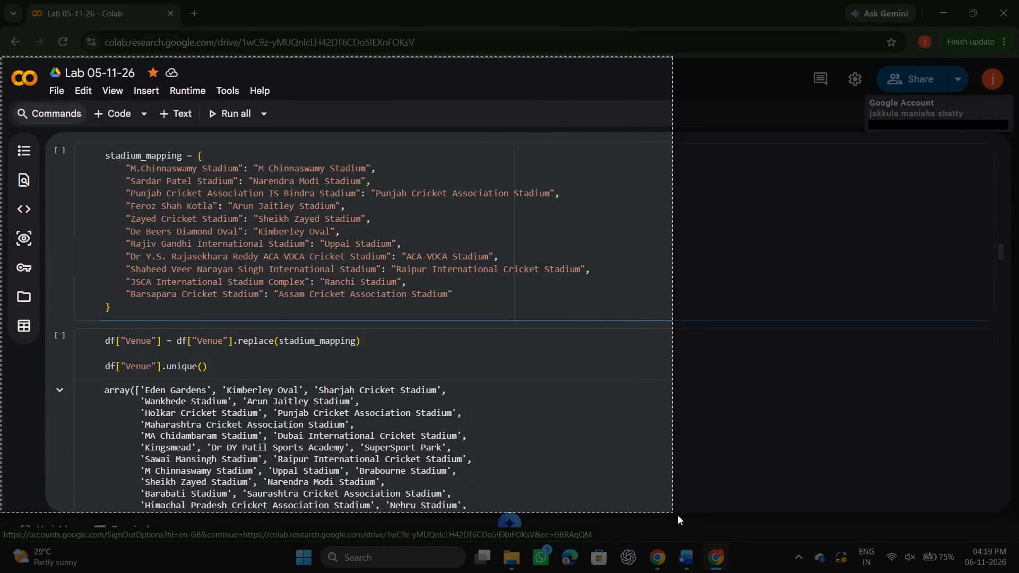
{"action": "left_click_drag", "start_coordinate": [678, 515], "coordinate": [863, 512]}
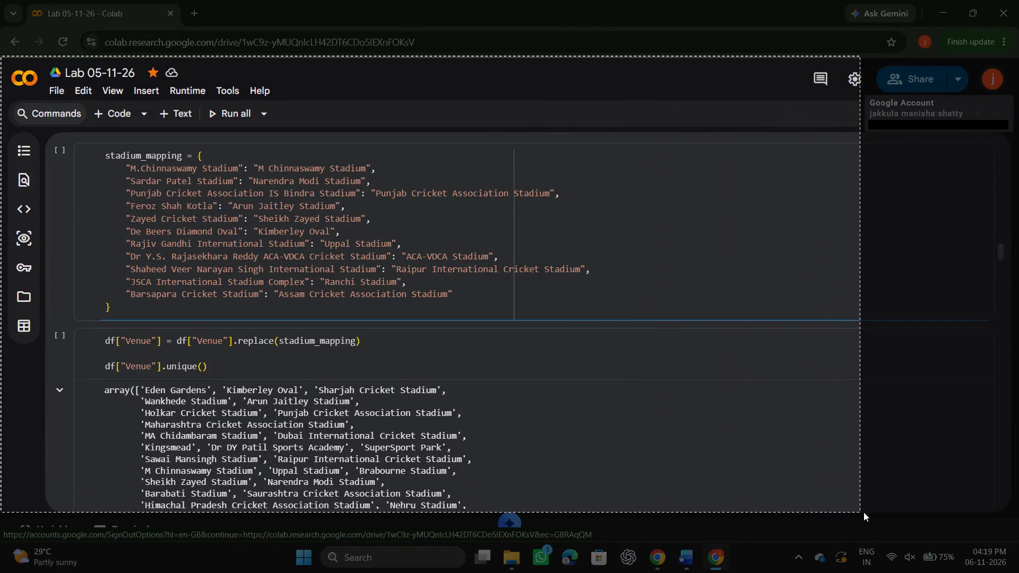
{"action": "left_click_drag", "start_coordinate": [863, 512], "coordinate": [1018, 513]}
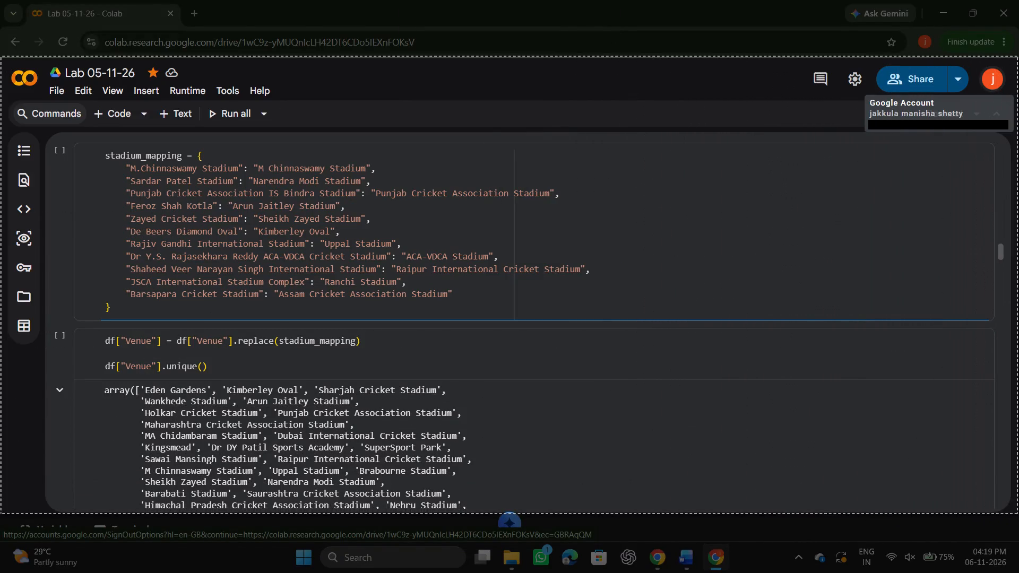
{"action": "left_click_drag", "start_coordinate": [1018, 513], "coordinate": [1018, 510]}
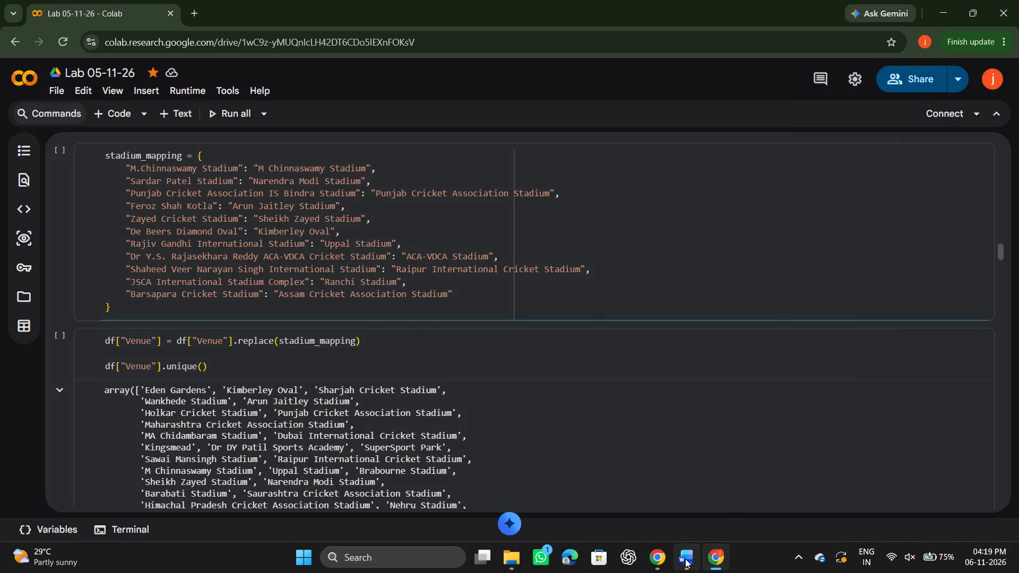
Switch to Word and paste the stadium_mapping screenshot below the last EXPLANATION line, followed by a new empty line.
{"action": "left_click", "coordinate": [685, 559]}
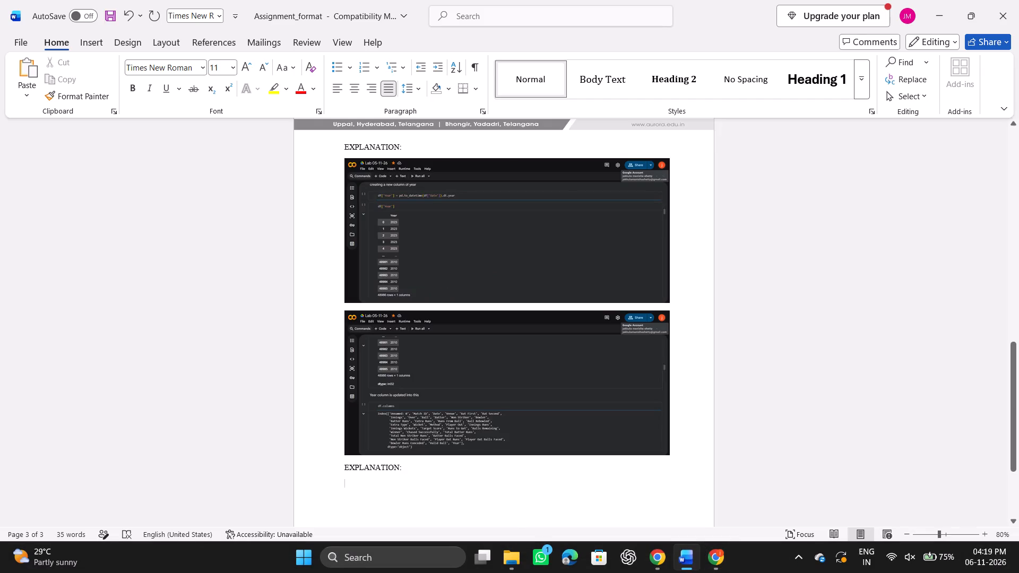
{"action": "key", "text": "ctrl+v"}
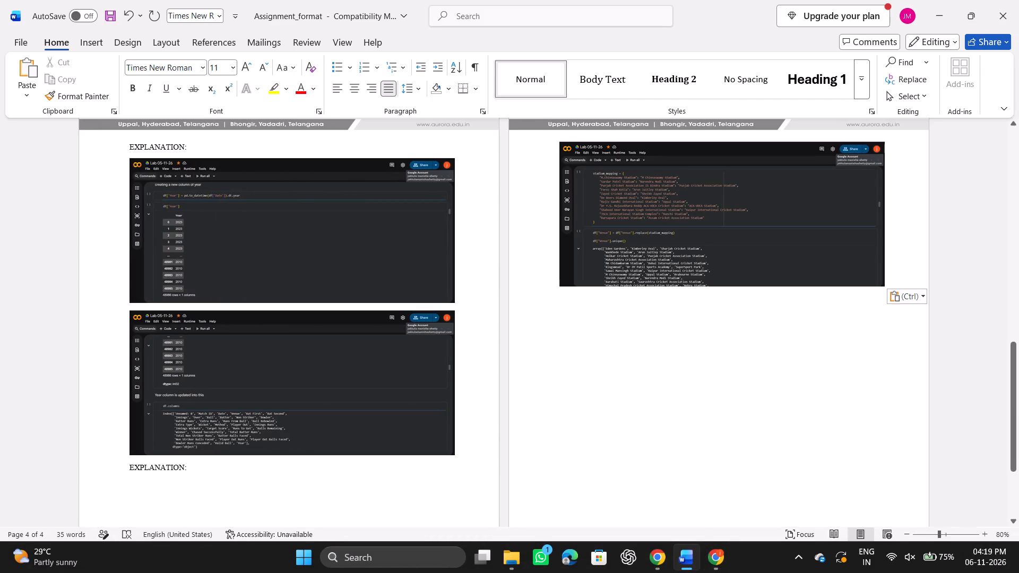
{"action": "left_click", "coordinate": [897, 271]}
{"action": "key", "text": "Return"}
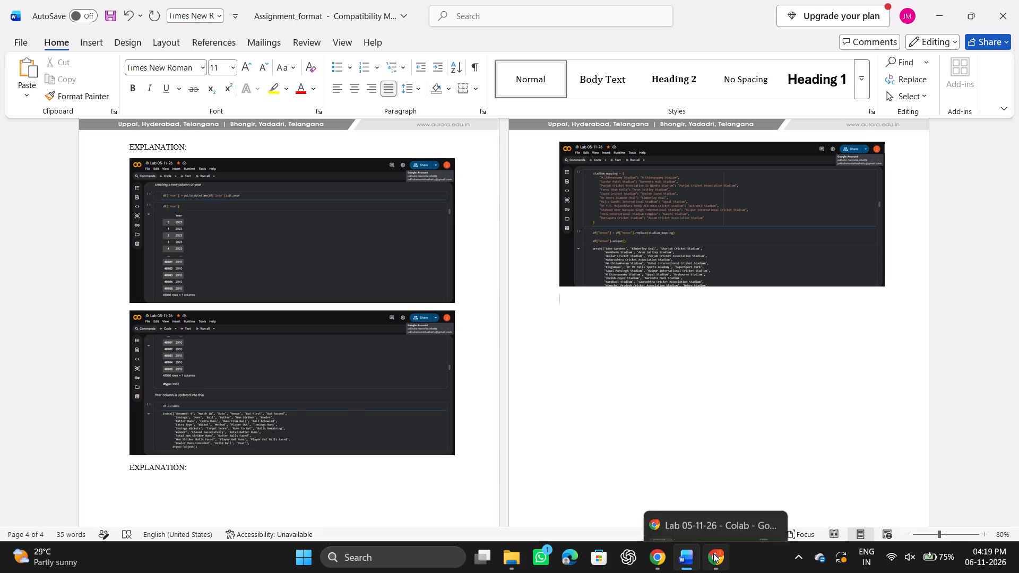
Switch to Chrome and capture a full-width screenshot of the "Team Name Standarization" section with the df["Bat First"] unique output.
{"action": "left_click", "coordinate": [713, 553]}
{"action": "scroll", "coordinate": [443, 418], "scroll_direction": "down", "scroll_amount": 2}
{"action": "scroll", "coordinate": [443, 418], "scroll_direction": "up", "scroll_amount": 1}
{"action": "scroll", "coordinate": [443, 418], "scroll_direction": "down", "scroll_amount": 1}
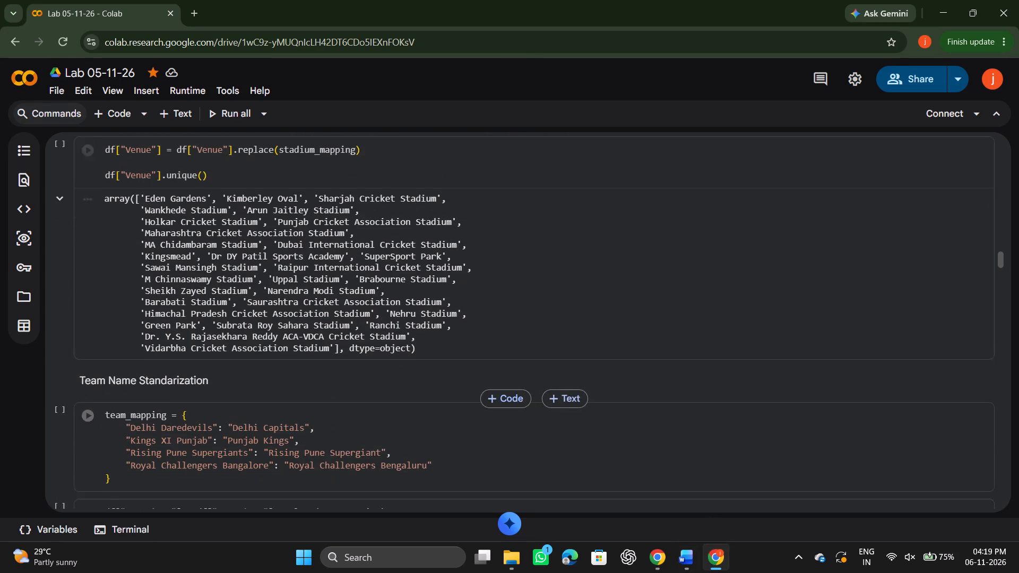
{"action": "scroll", "coordinate": [443, 418], "scroll_direction": "down", "scroll_amount": 3}
{"action": "scroll", "coordinate": [443, 418], "scroll_direction": "up", "scroll_amount": 2}
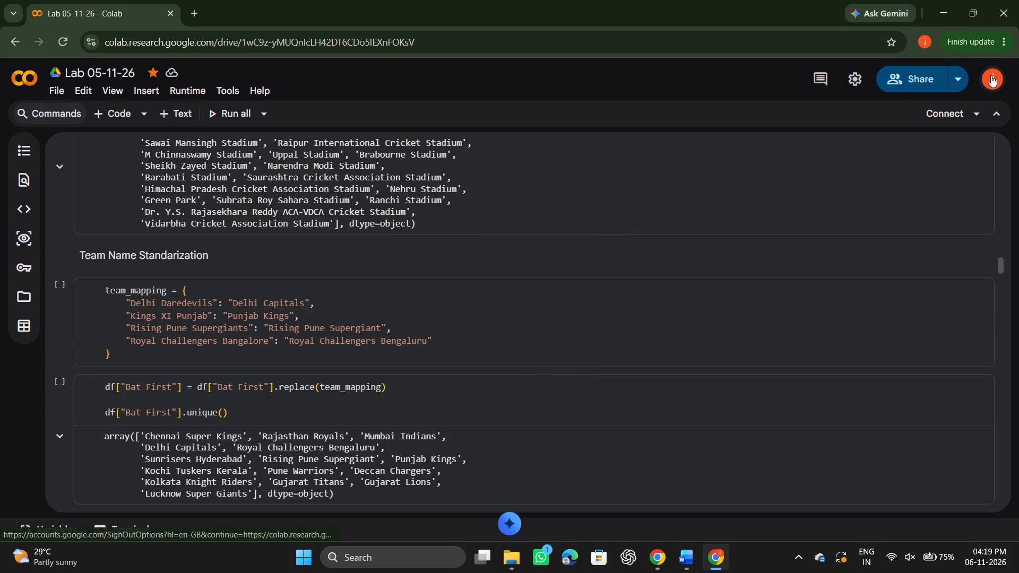
{"action": "key", "text": "Print"}
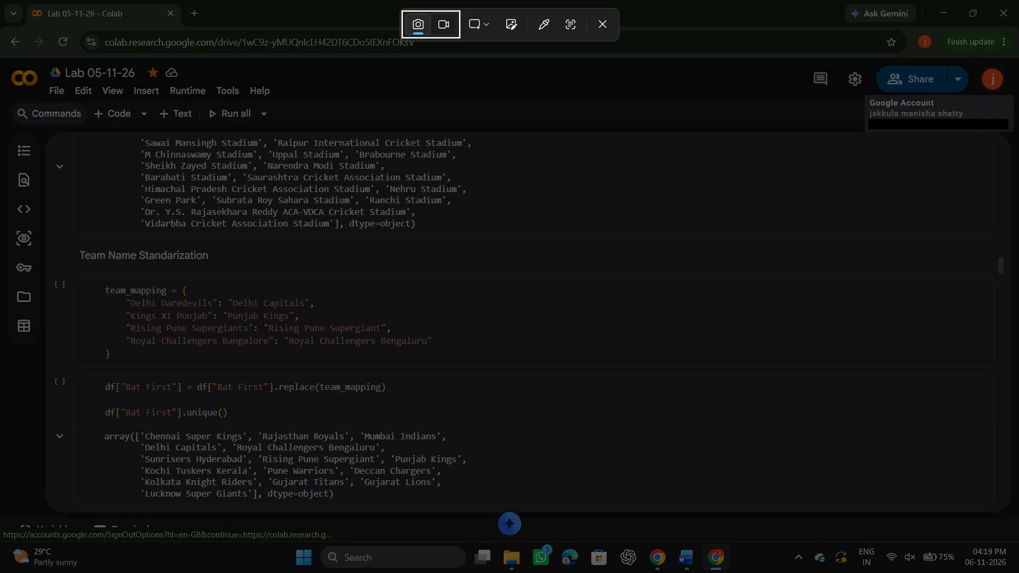
{"action": "left_click_drag", "start_coordinate": [0, 56], "coordinate": [775, 444]}
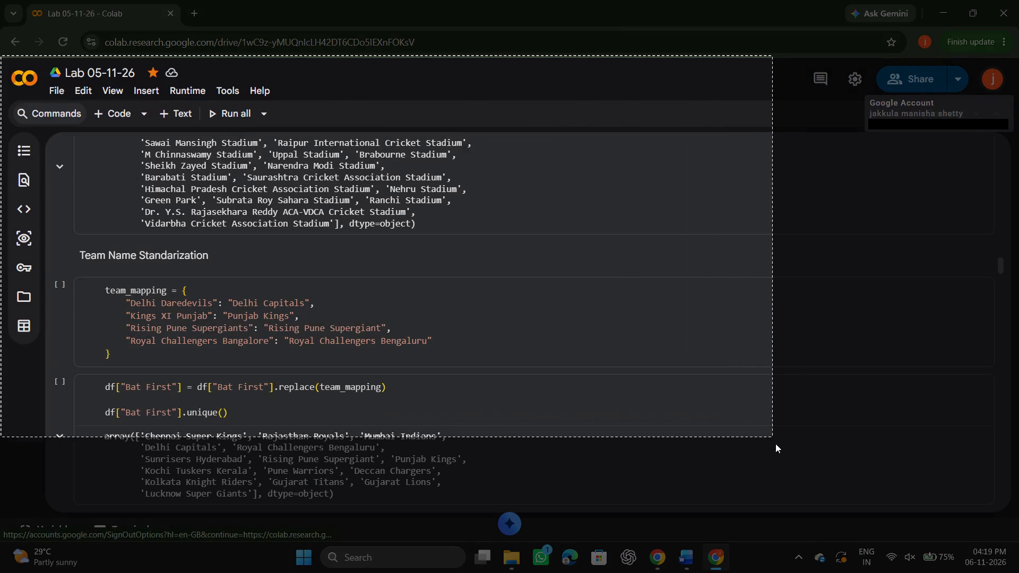
{"action": "left_click_drag", "start_coordinate": [775, 444], "coordinate": [837, 513]}
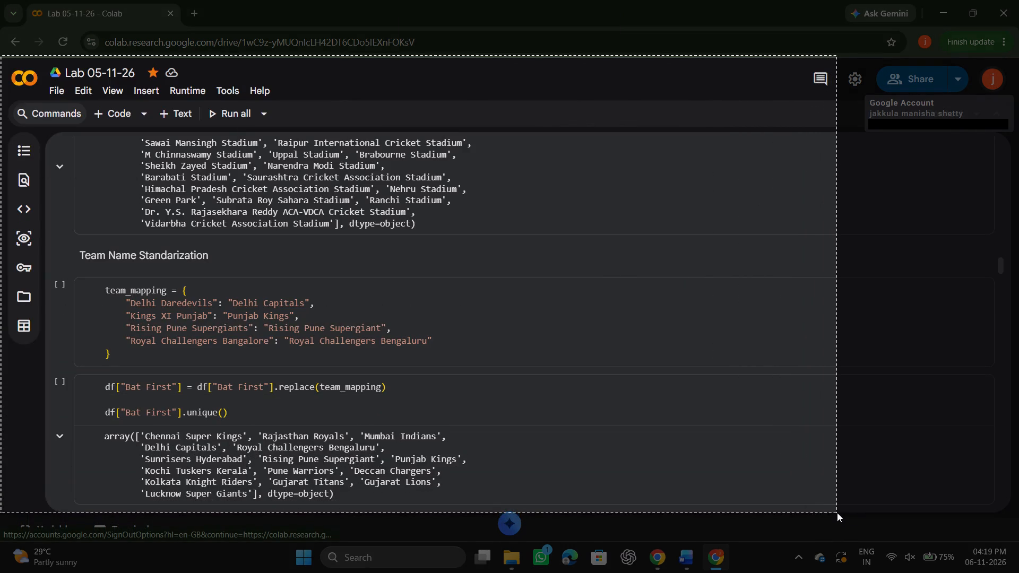
{"action": "left_click_drag", "start_coordinate": [837, 513], "coordinate": [1005, 512]}
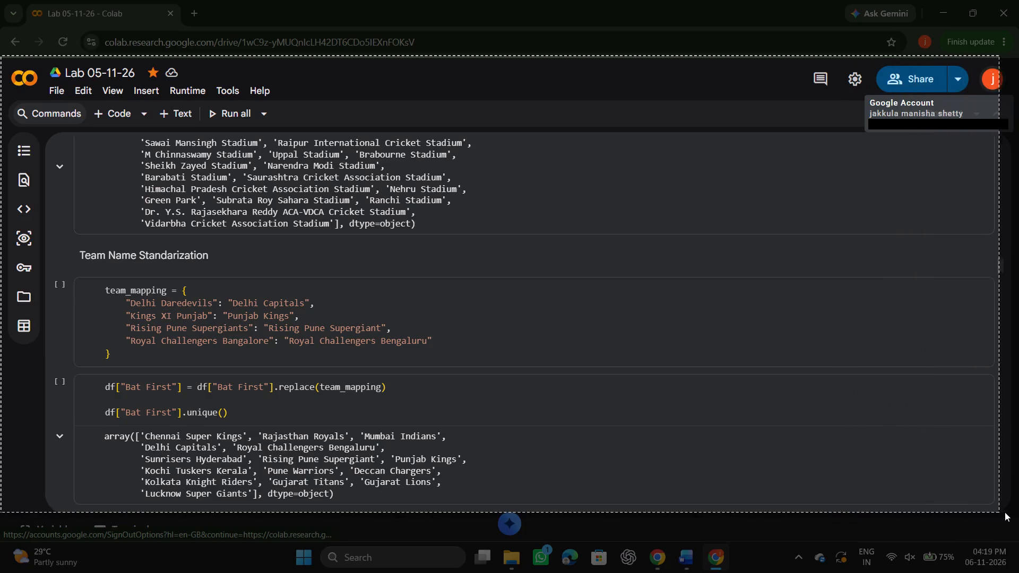
{"action": "left_click_drag", "start_coordinate": [1005, 512], "coordinate": [1018, 506]}
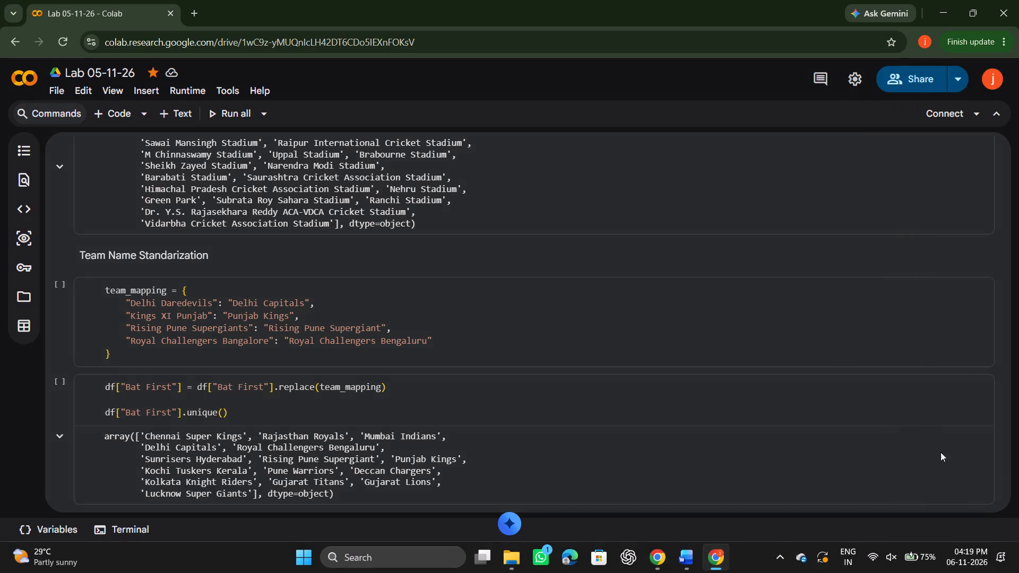
Switch to Word and paste the team-name screenshot directly below the stadium_mapping screenshot, followed by a new empty line.
{"action": "left_click", "coordinate": [688, 555]}
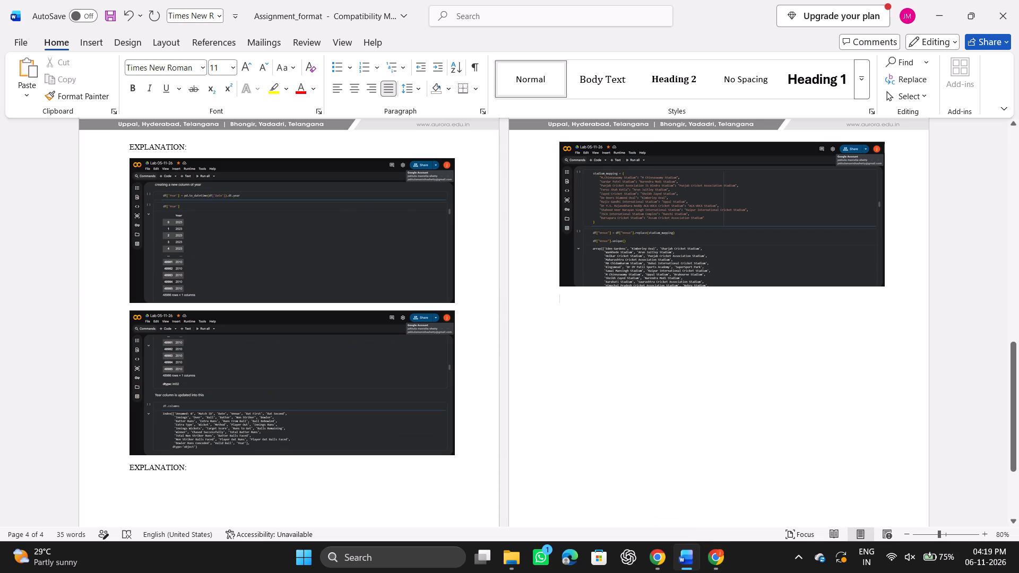
{"action": "key", "text": "ctrl+v"}
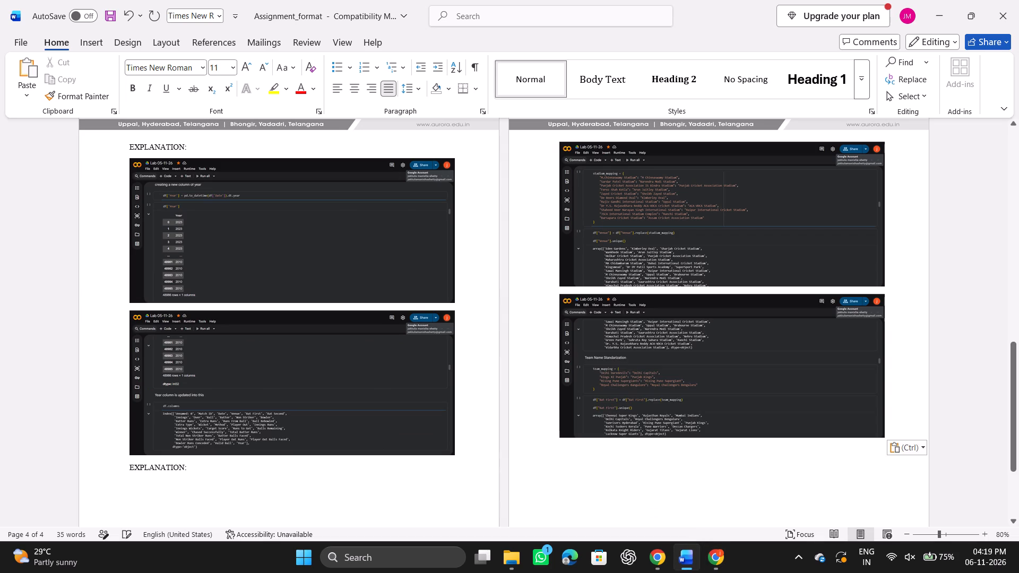
{"action": "left_click", "coordinate": [903, 425]}
{"action": "key", "text": "Return"}
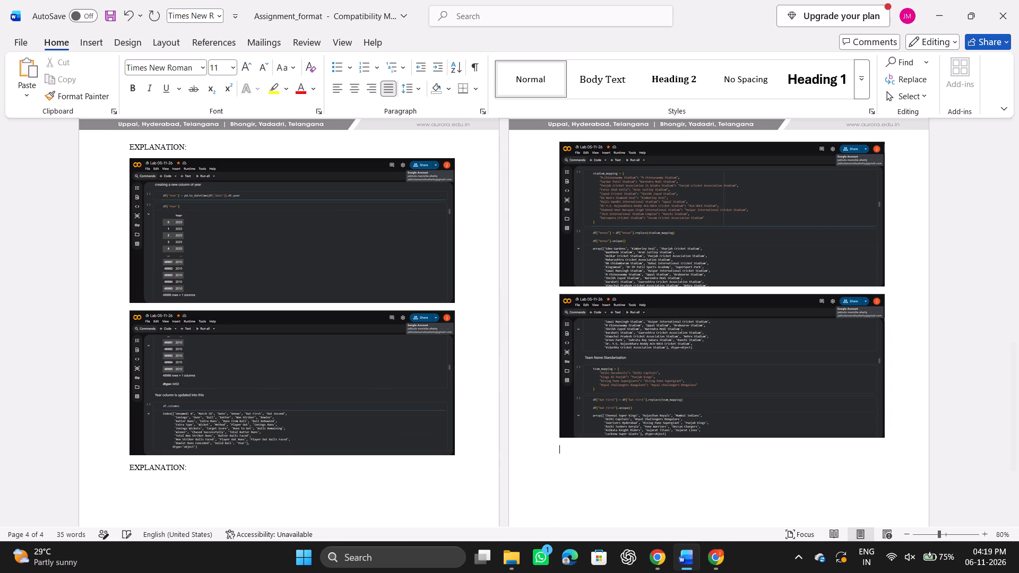
Check the "Naming Convention" section in Chrome, and in Word add the line "EXPLANATION:" beneath the team-name screenshot, followed by a new empty line.
{"action": "left_click", "coordinate": [718, 560]}
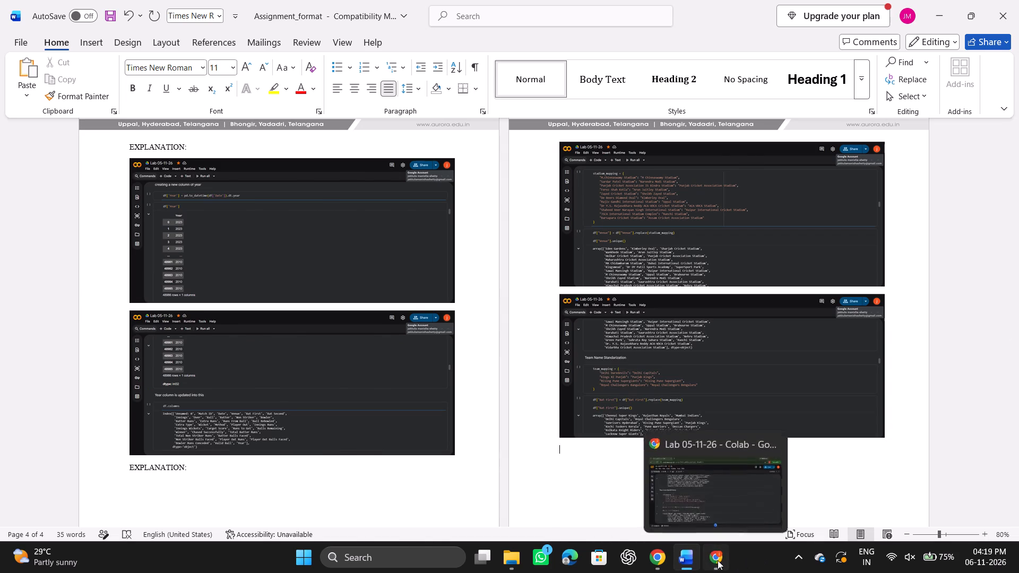
{"action": "scroll", "coordinate": [377, 381], "scroll_direction": "down", "scroll_amount": 1}
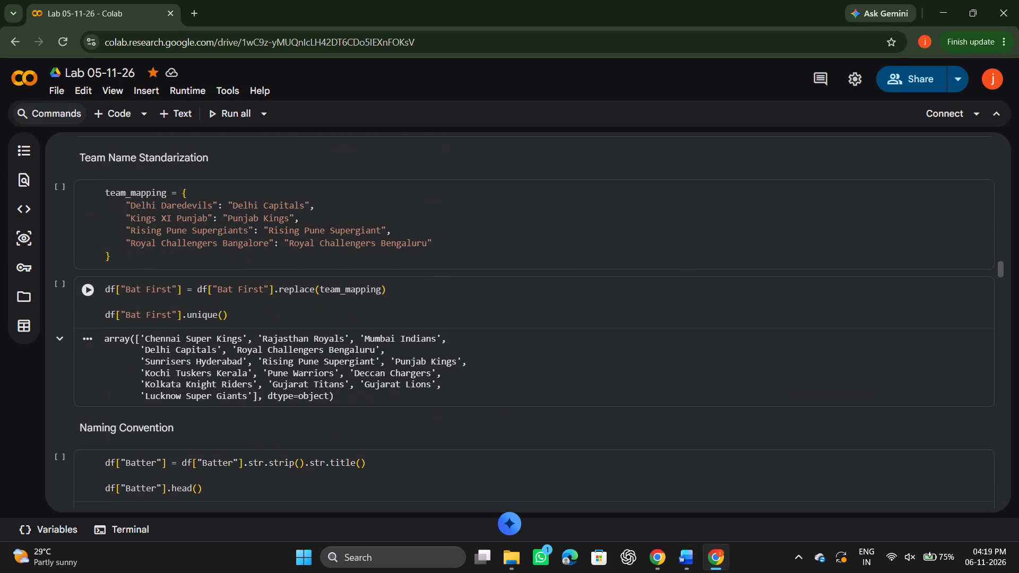
{"action": "scroll", "coordinate": [377, 381], "scroll_direction": "down", "scroll_amount": 2}
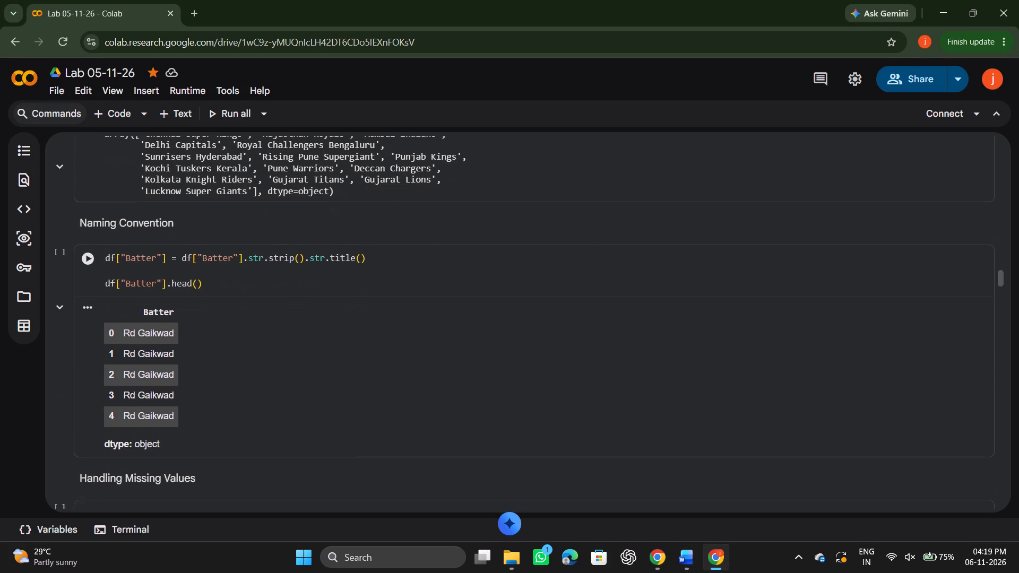
{"action": "scroll", "coordinate": [377, 381], "scroll_direction": "up", "scroll_amount": 1}
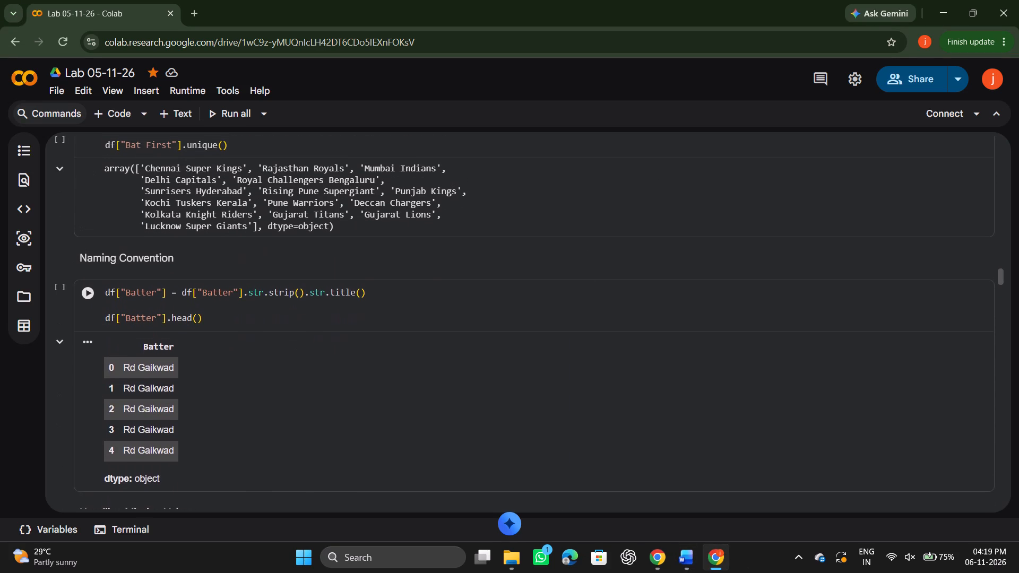
{"action": "scroll", "coordinate": [377, 381], "scroll_direction": "up", "scroll_amount": 1}
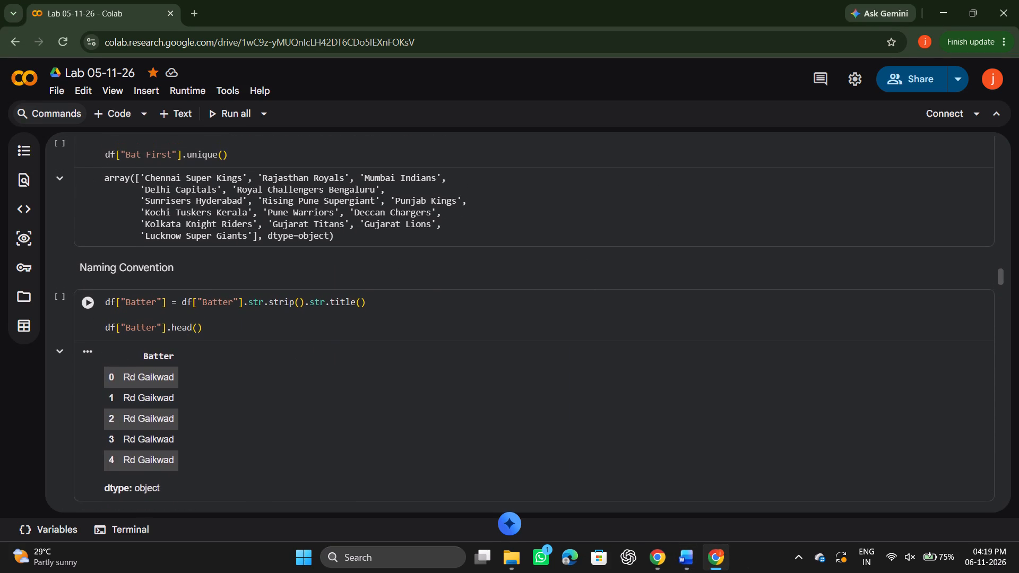
{"action": "left_click", "coordinate": [685, 557]}
{"action": "type", "text": "EXPLANA"}
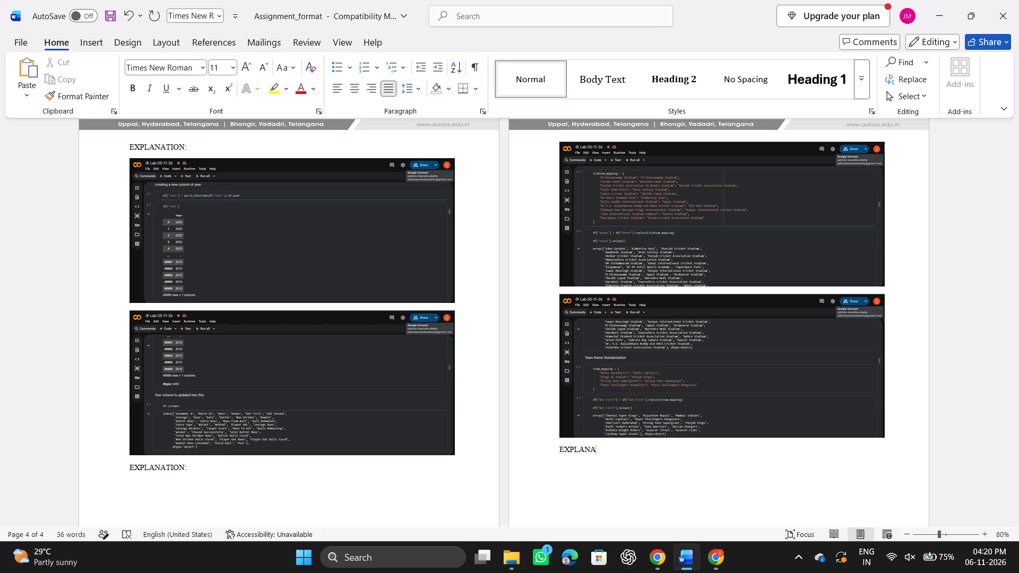
{"action": "type", "text": "TION"}
{"action": "key", "text": "shift+colon"}
{"action": "key", "text": "Return"}
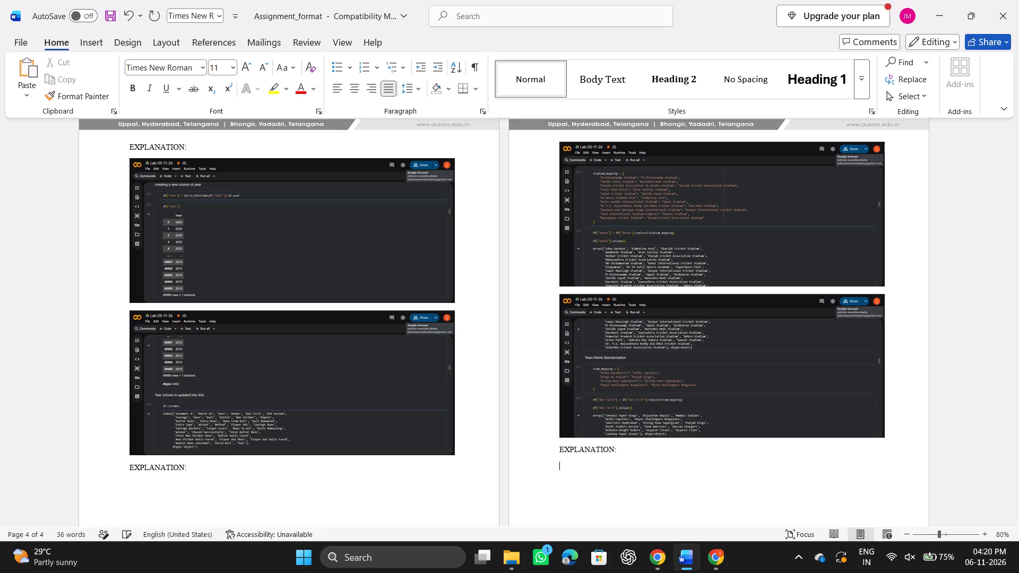
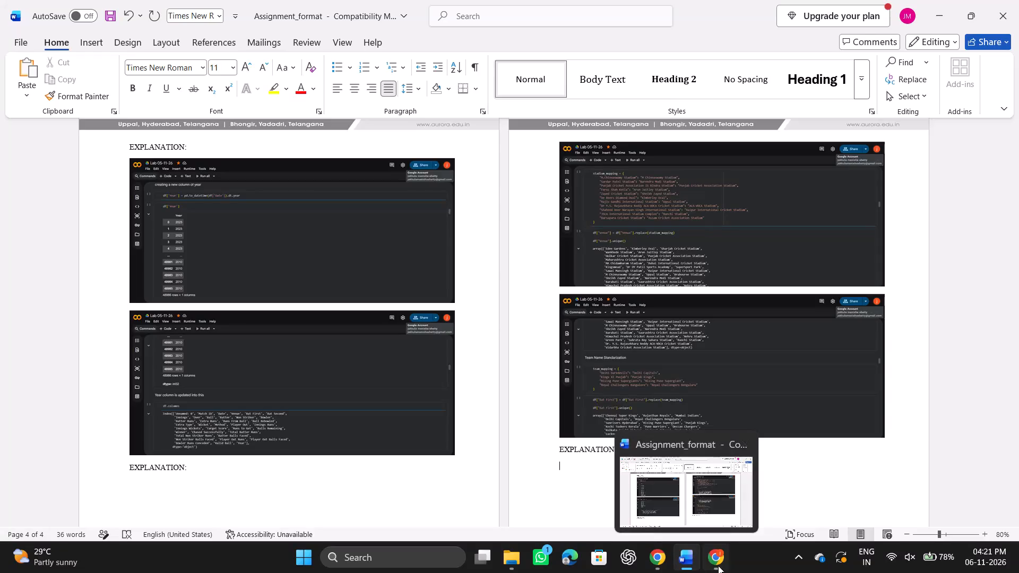
Switch to Chrome and capture a full-width screenshot of the "Naming Convention" section with the df["Batter"].head() output, ending above "Handling Missing Values".
{"action": "left_click", "coordinate": [719, 560]}
{"action": "scroll", "coordinate": [431, 381], "scroll_direction": "down", "scroll_amount": 1}
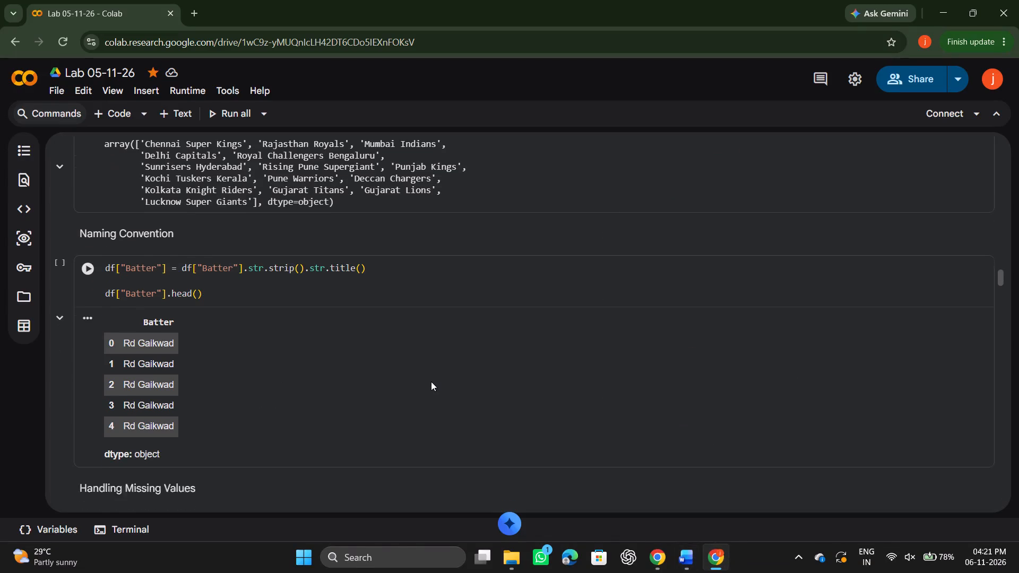
{"action": "scroll", "coordinate": [431, 381], "scroll_direction": "down", "scroll_amount": 1}
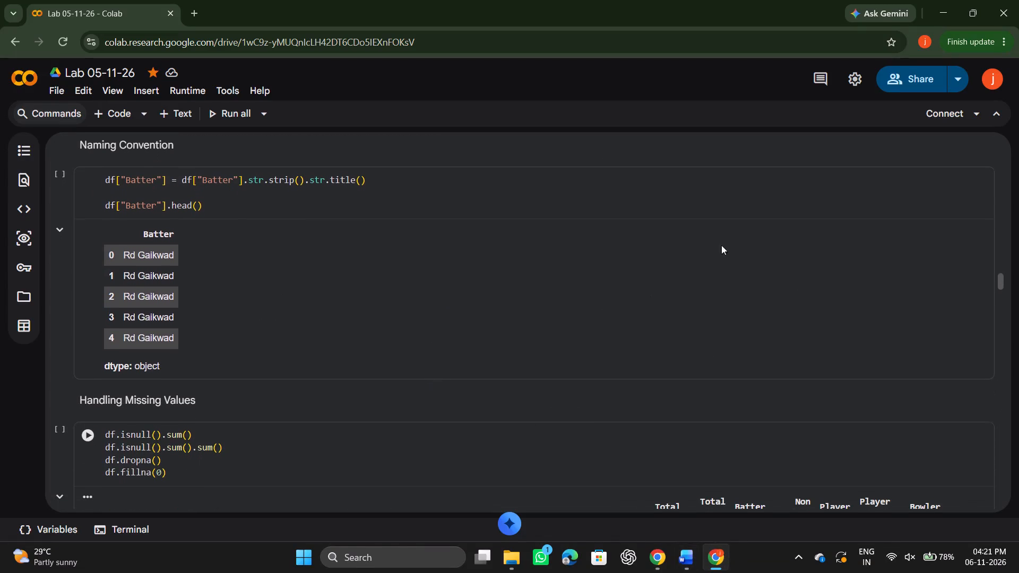
{"action": "key", "text": "Print"}
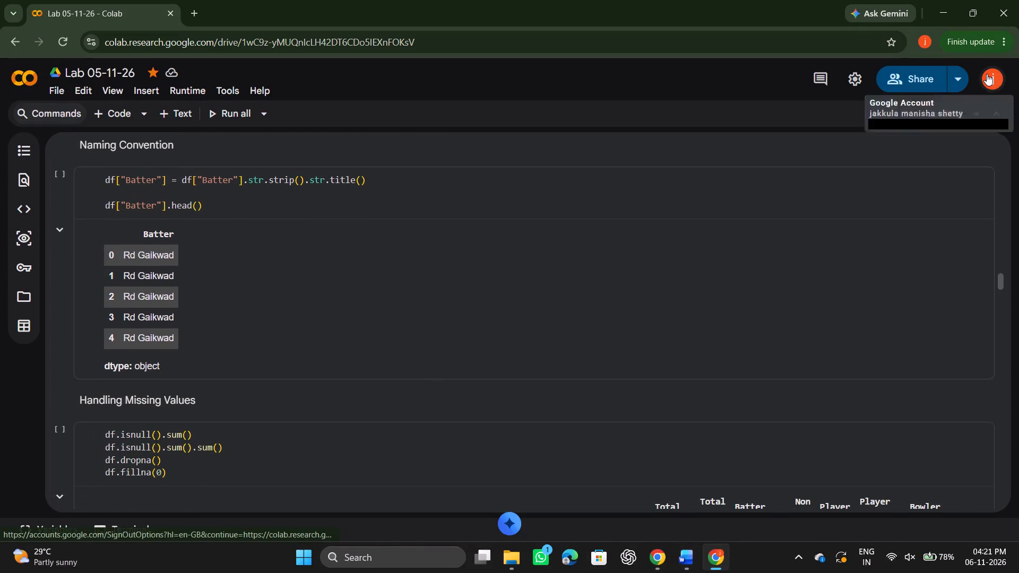
{"action": "left_click_drag", "start_coordinate": [0, 57], "coordinate": [836, 403]}
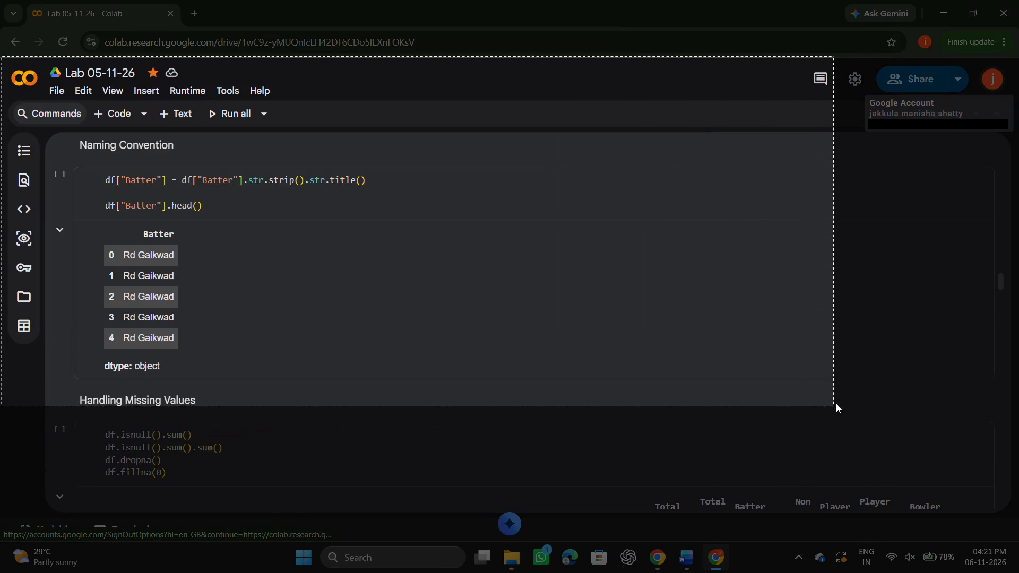
{"action": "left_click_drag", "start_coordinate": [836, 403], "coordinate": [1018, 392]}
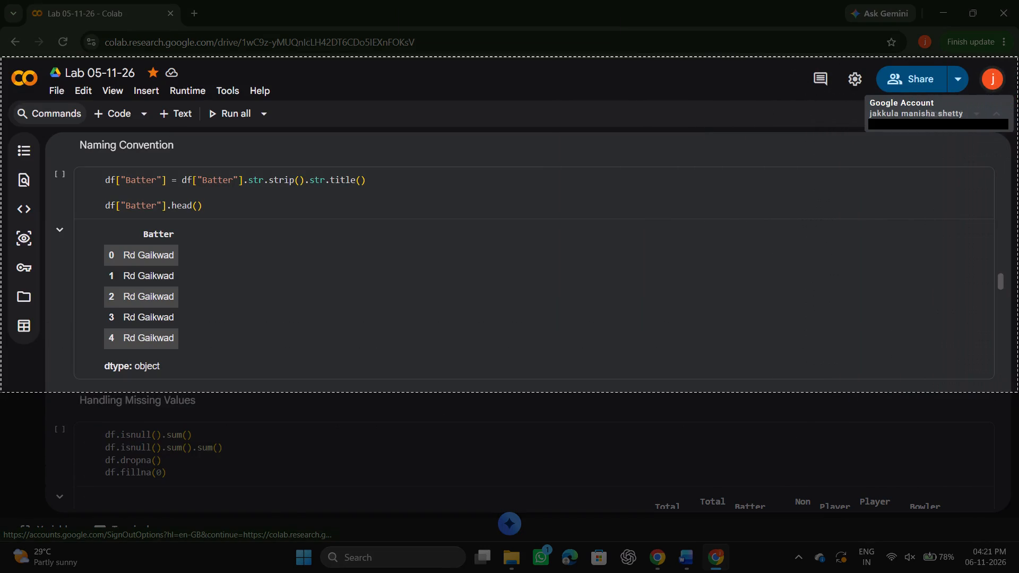
{"action": "left_click_drag", "start_coordinate": [1018, 392], "coordinate": [1018, 393]}
Switch to Word and paste the Naming Convention screenshot below the last EXPLANATION line, followed by a new empty line.
{"action": "left_click", "coordinate": [684, 553]}
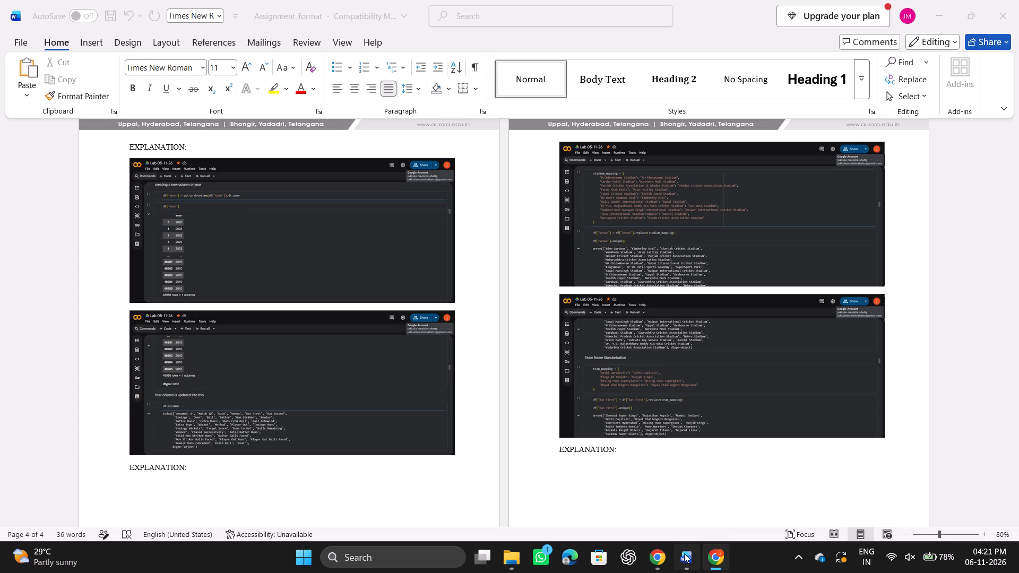
{"action": "key", "text": "ctrl+v"}
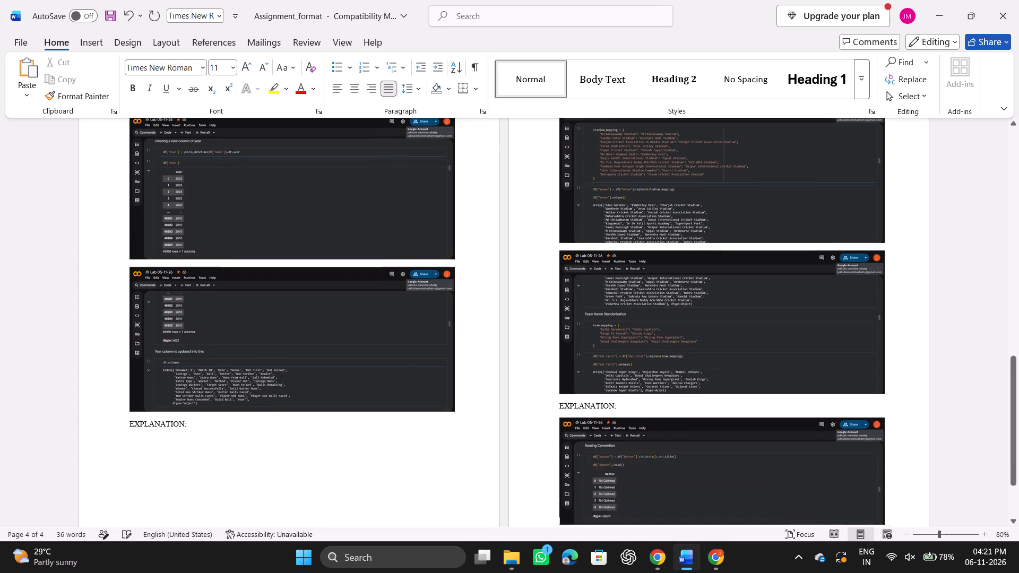
{"action": "left_click", "coordinate": [897, 483]}
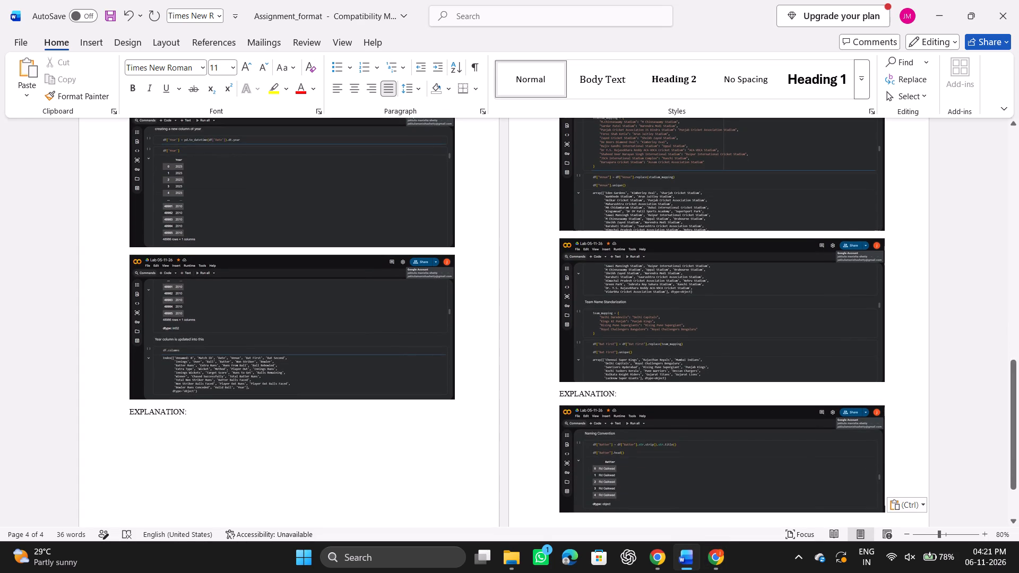
{"action": "key", "text": "Return"}
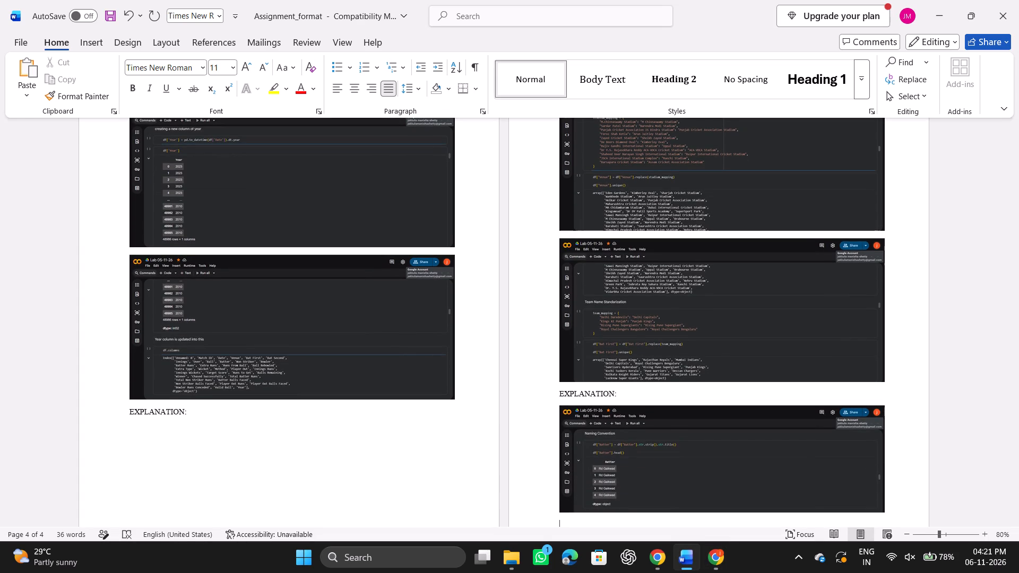